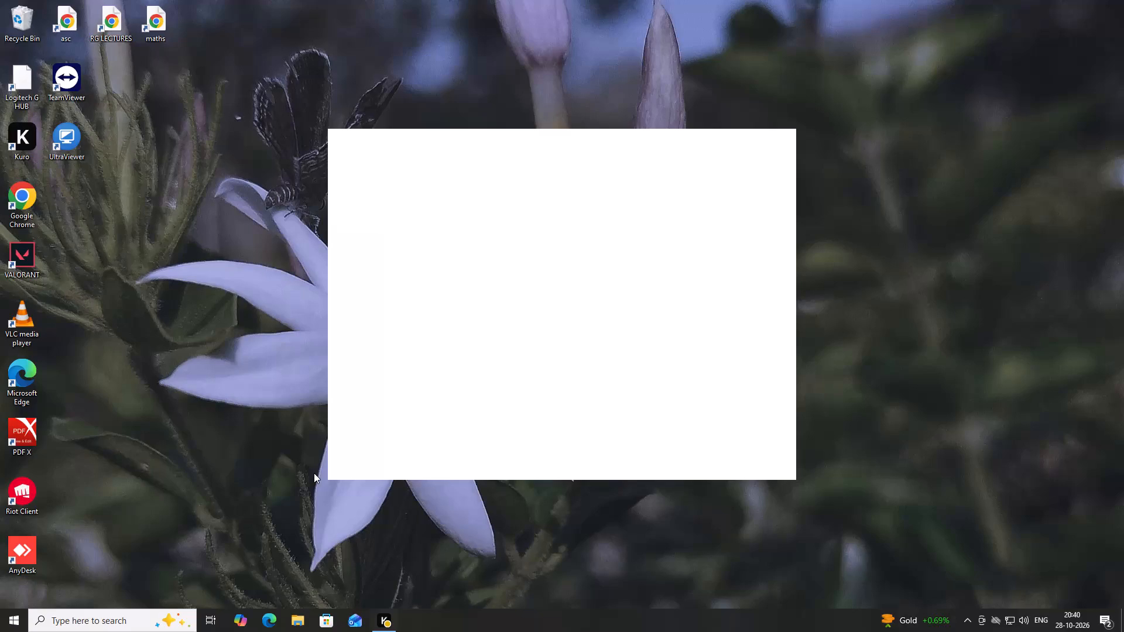
Open WordPad with a blank document and maximize its window.
drag(77, 631, 78, 623)
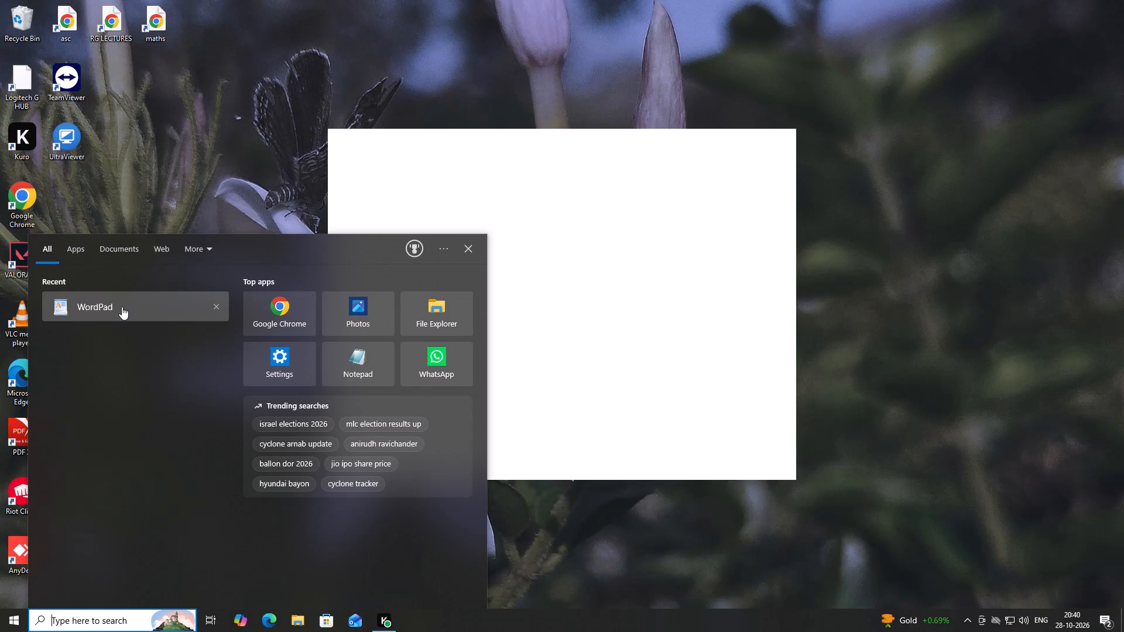
click(123, 302)
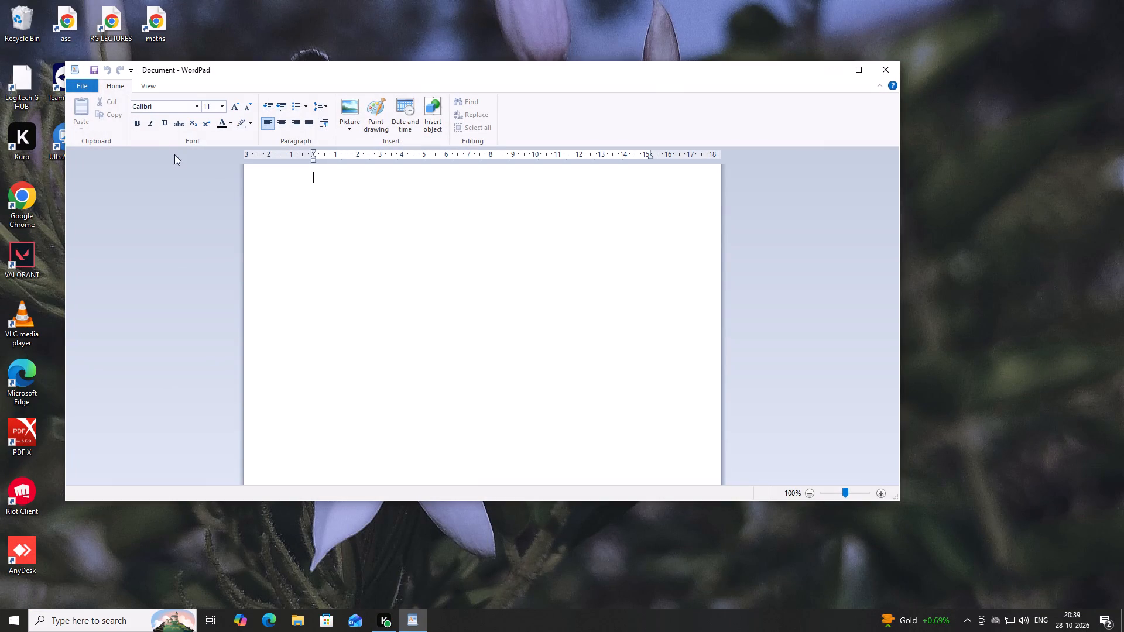
click(867, 68)
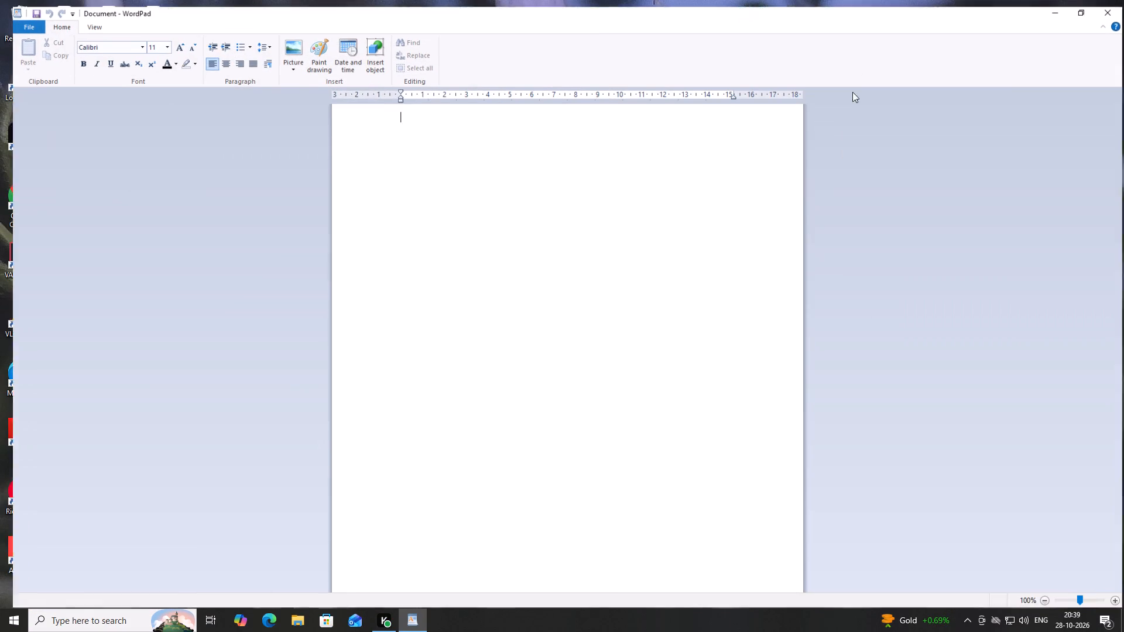
scroll(572, 455, down, 2)
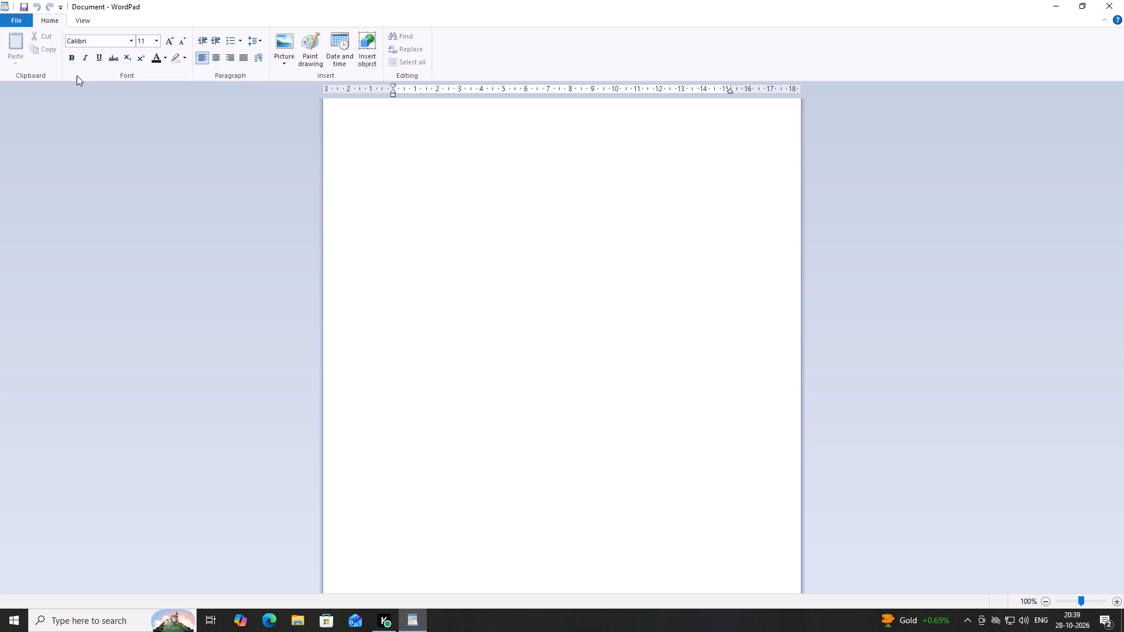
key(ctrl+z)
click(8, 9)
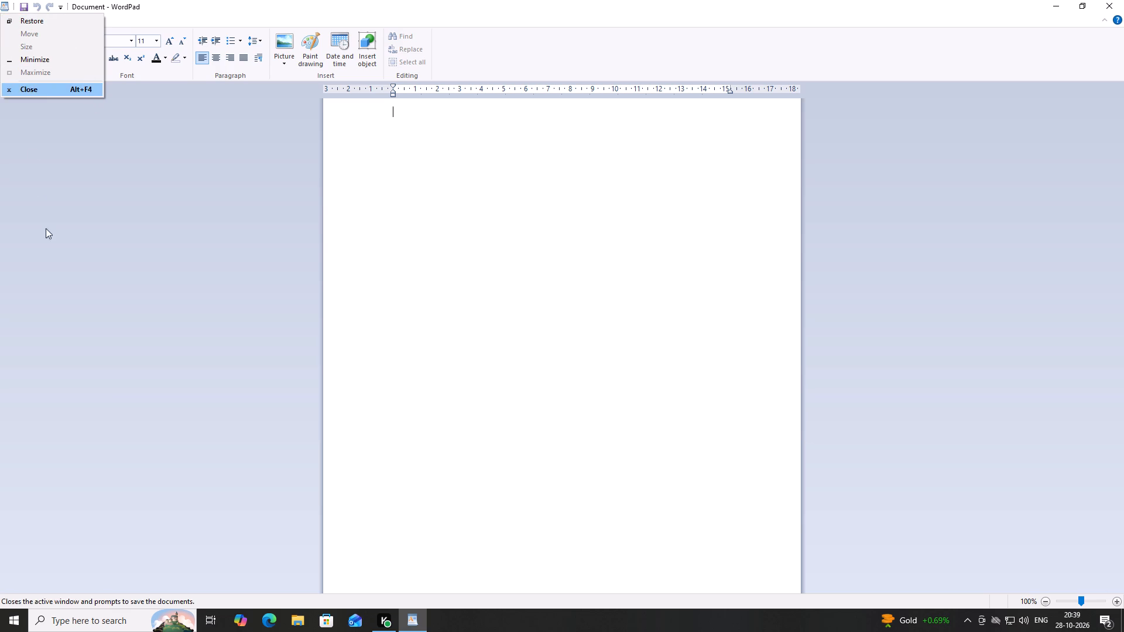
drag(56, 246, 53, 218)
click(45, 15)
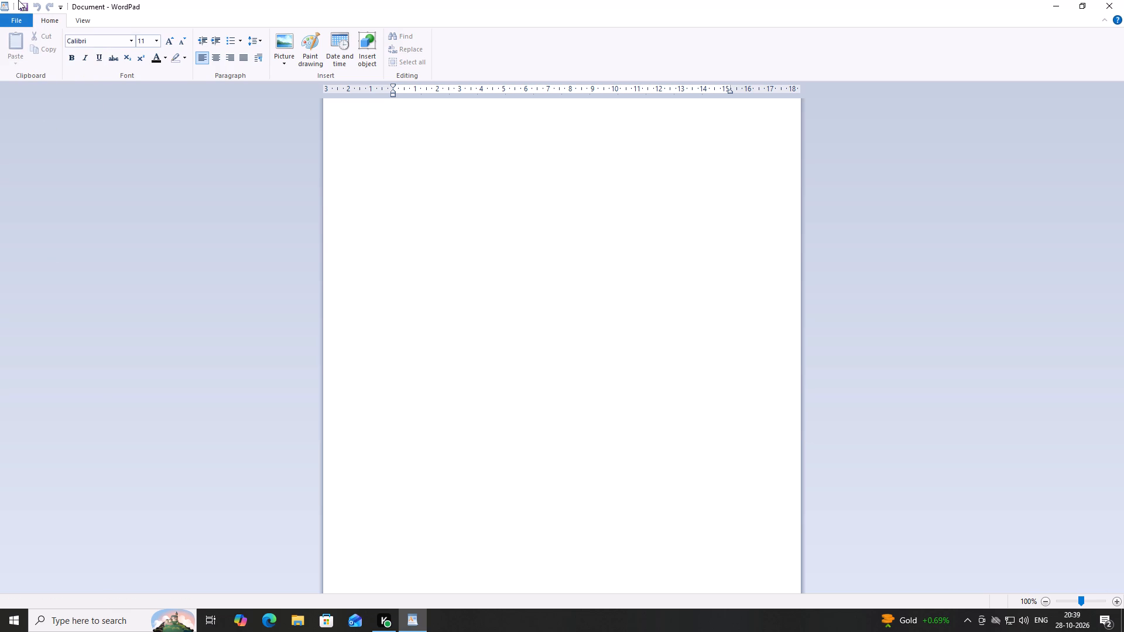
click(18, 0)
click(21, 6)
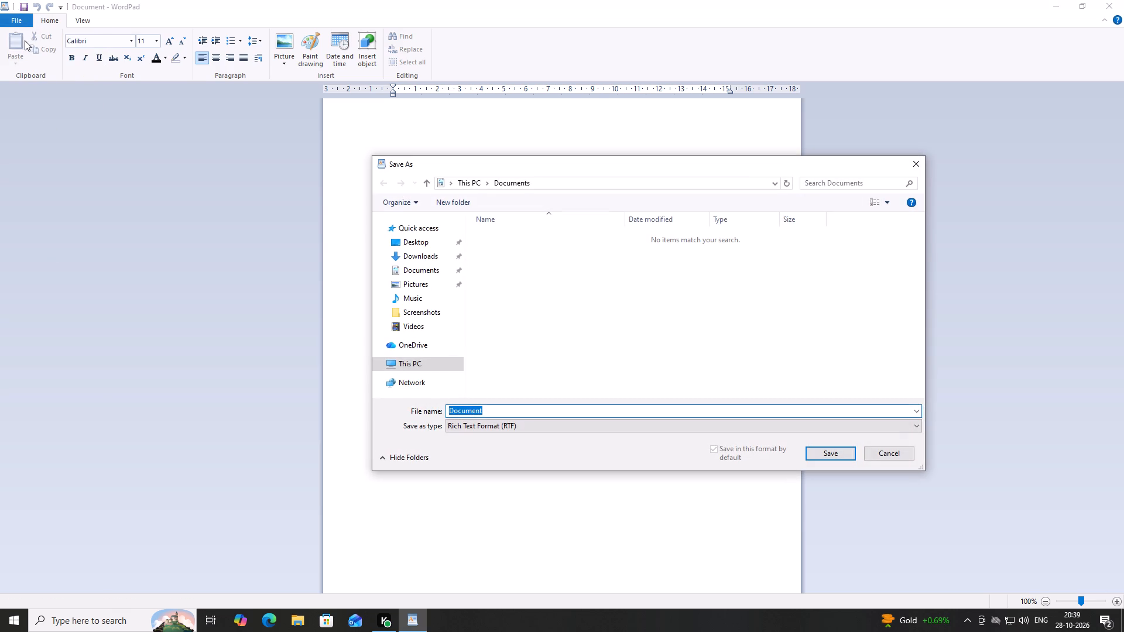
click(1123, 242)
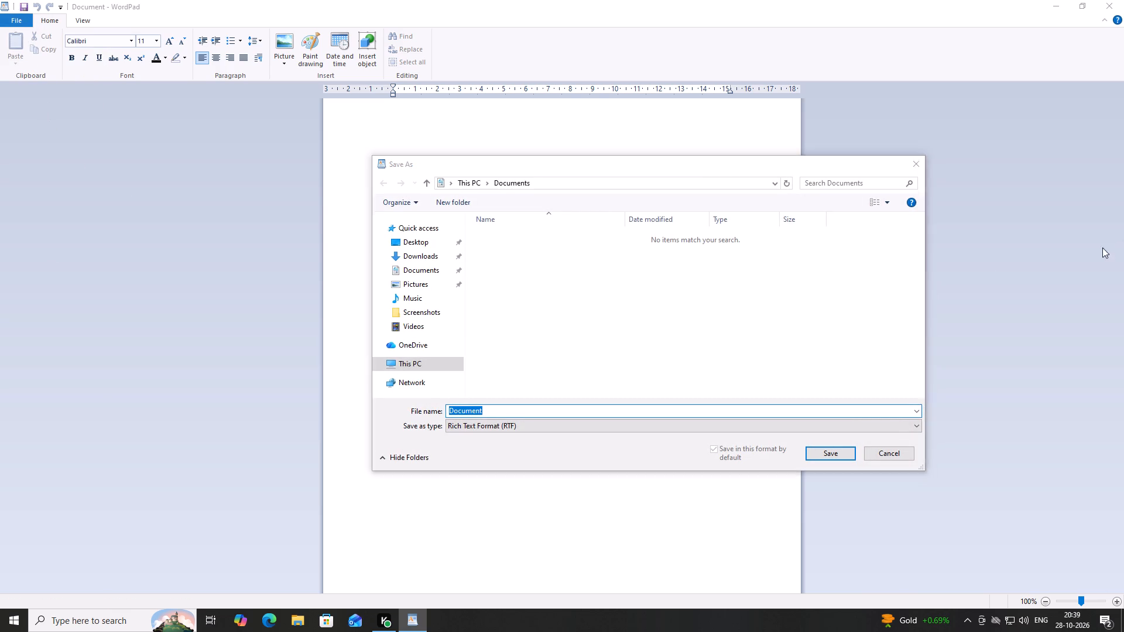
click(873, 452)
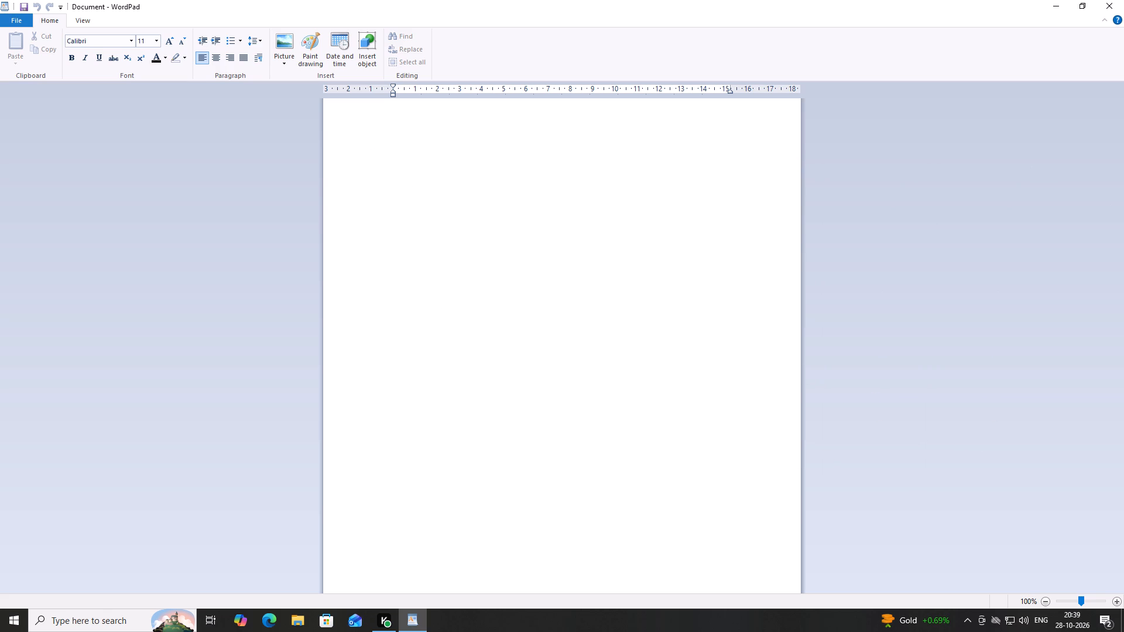
Enter the title "ALL ABOUT RABINDRANATH TAGORE" in capitals on the first line.
text(all)
key(BackSpace)
key(BackSpace)
key(BackSpace)
text(ALL AB)
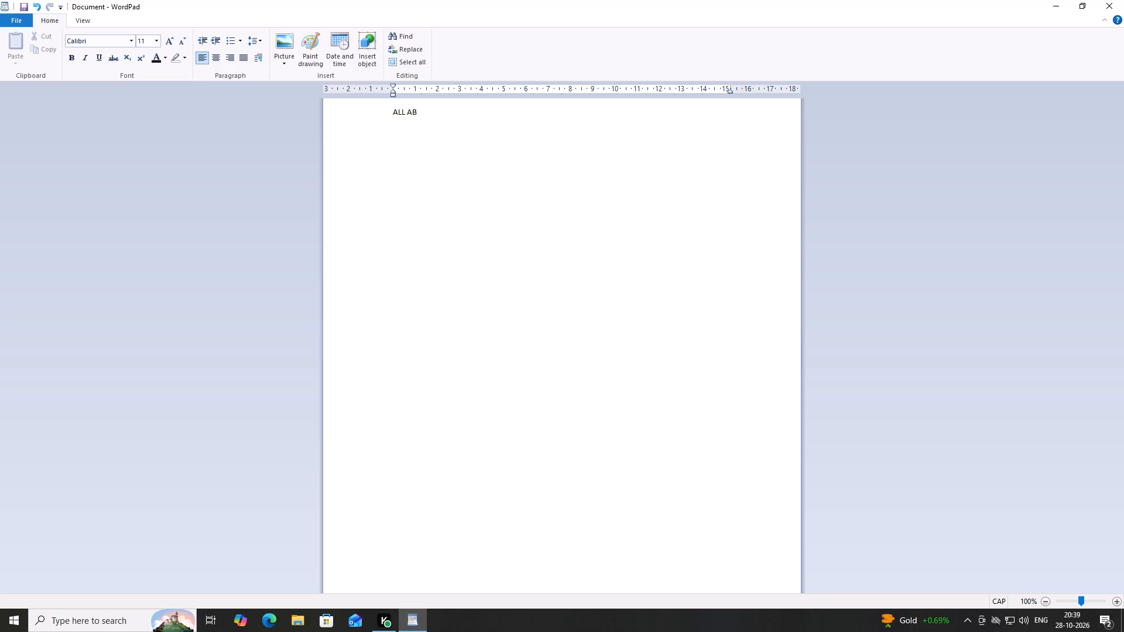
text(OUT)
key(space)
text(RABINDRANA)
text(TH)
key(space)
text(TAGORE)
key(space)
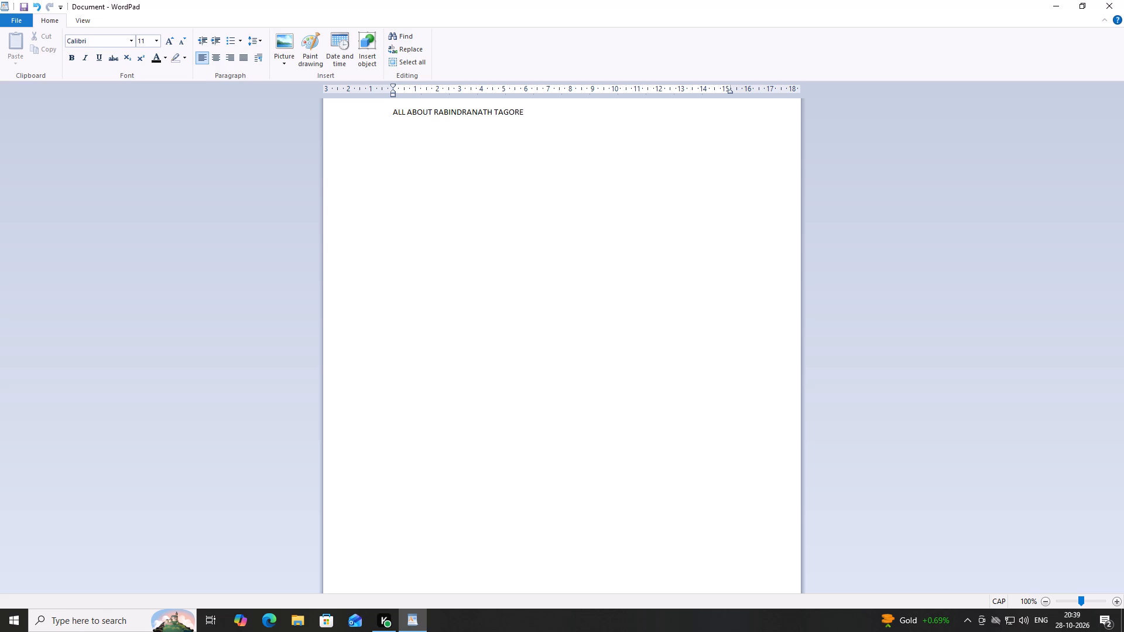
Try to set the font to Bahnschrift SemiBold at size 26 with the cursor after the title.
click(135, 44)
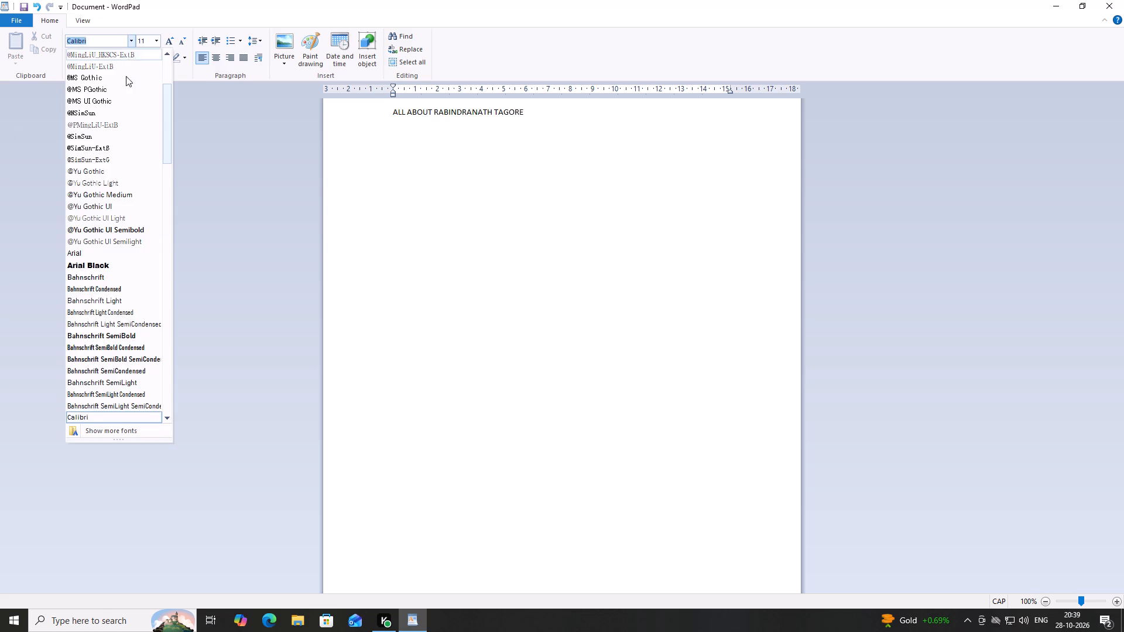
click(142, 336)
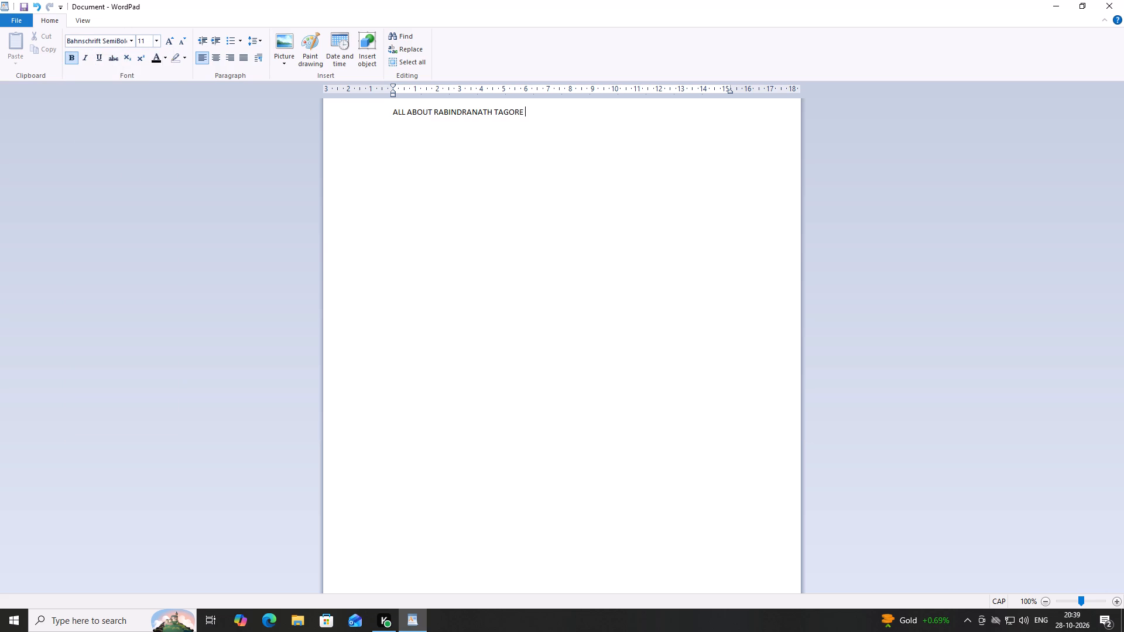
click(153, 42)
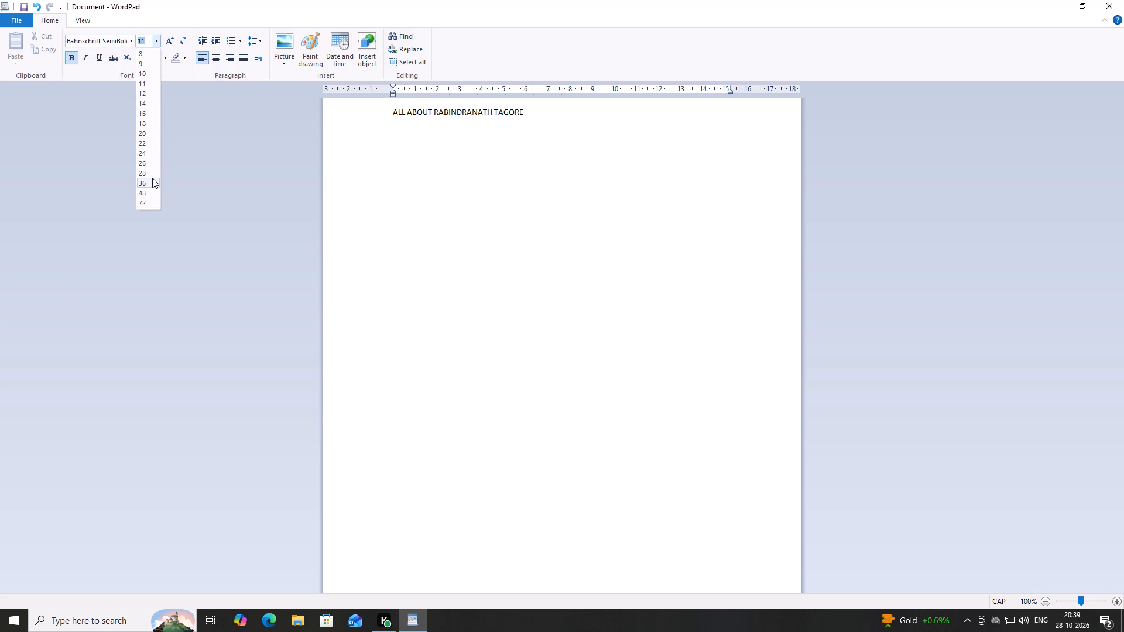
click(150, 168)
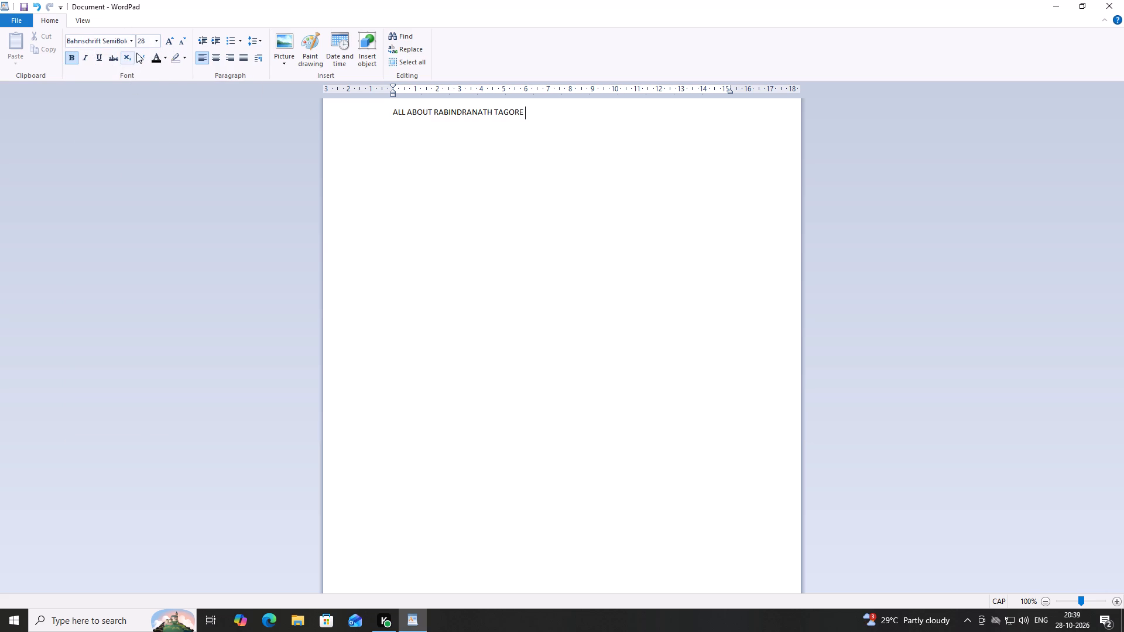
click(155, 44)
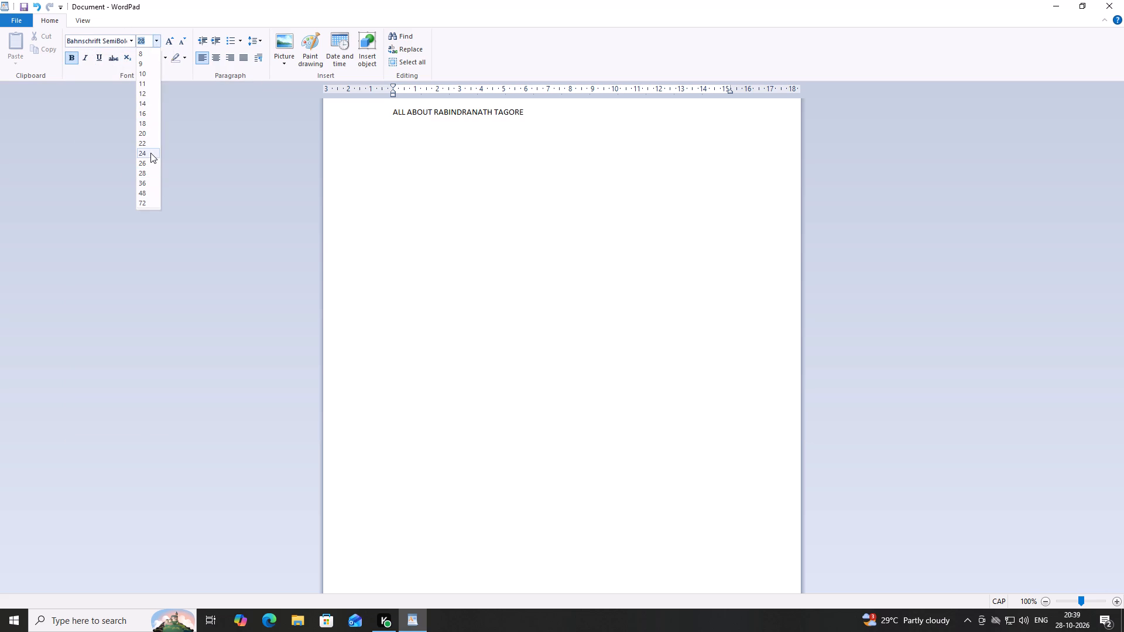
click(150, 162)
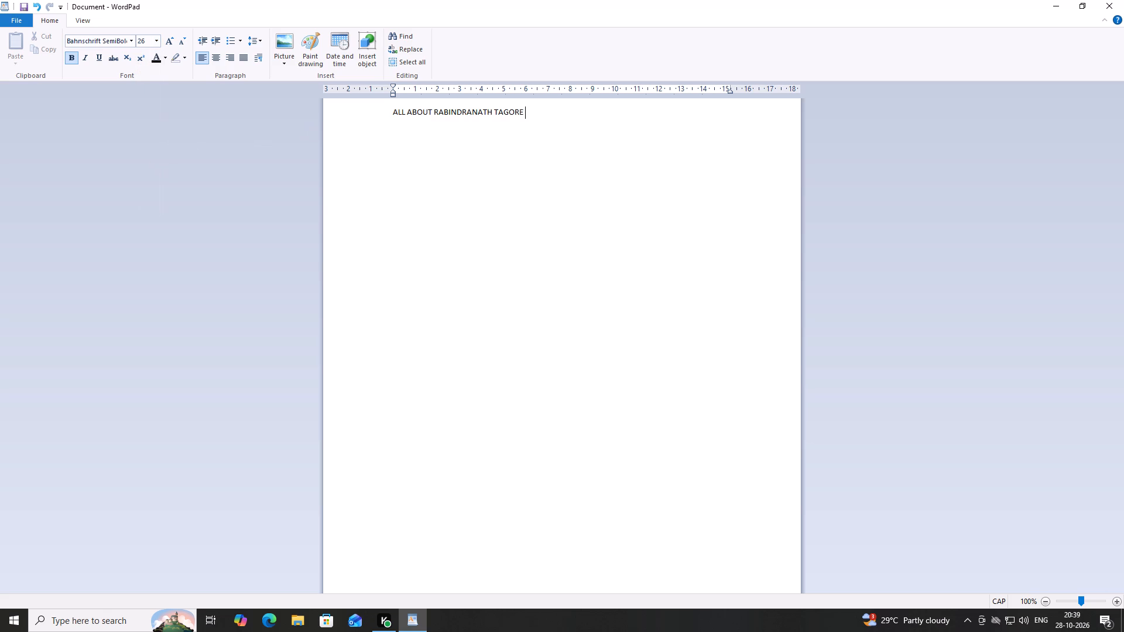
Set the font size of the whole title to 26.
drag(394, 113, 556, 101)
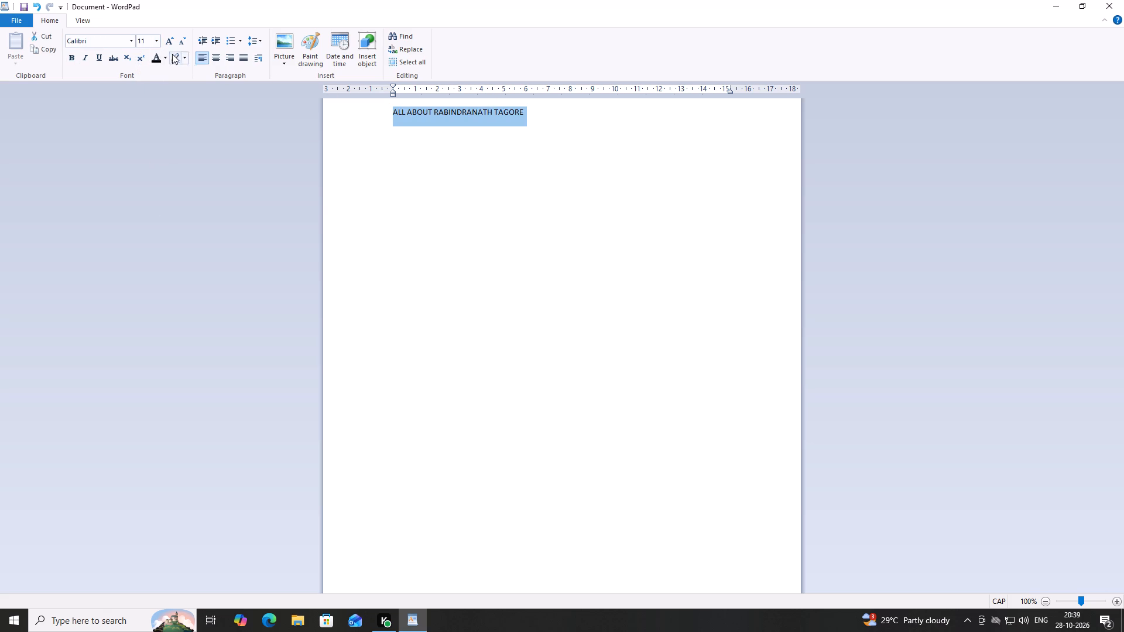
click(155, 39)
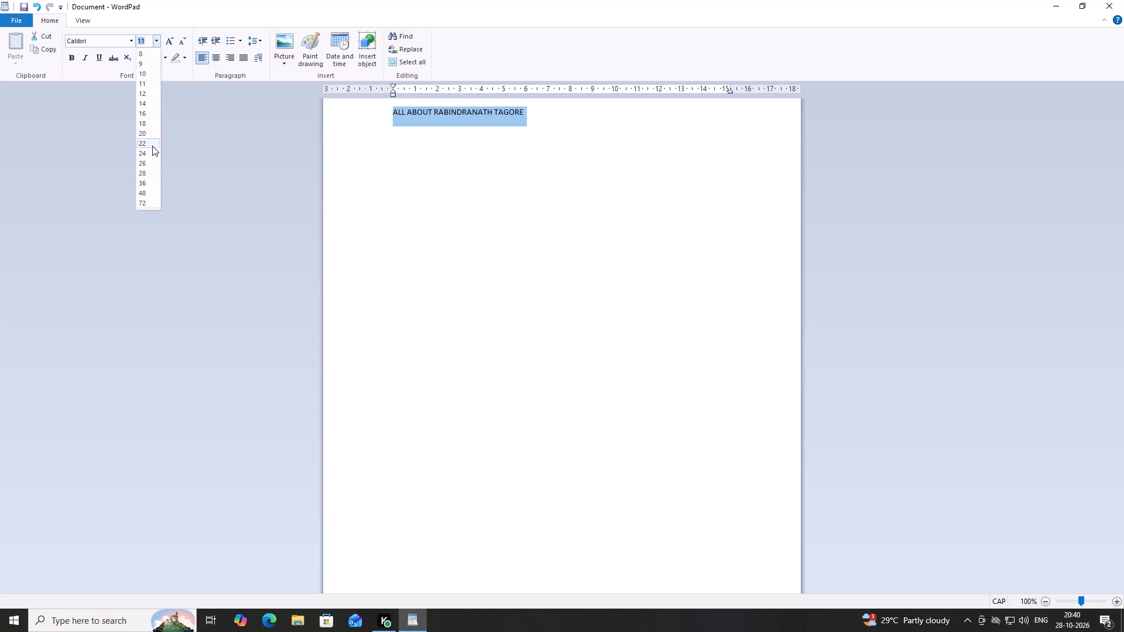
click(153, 161)
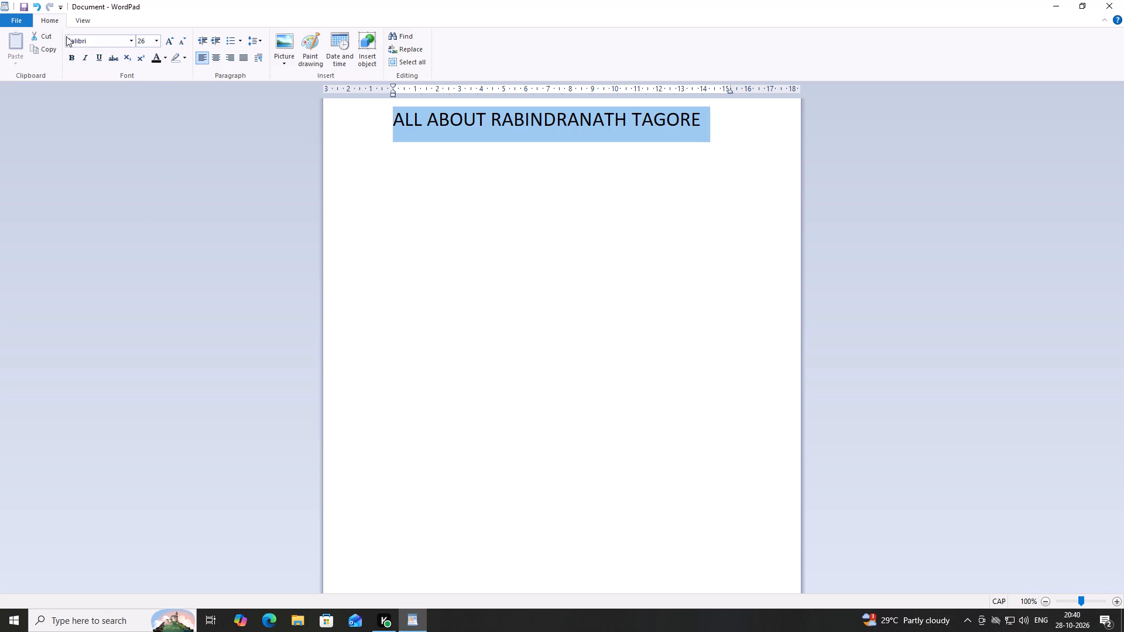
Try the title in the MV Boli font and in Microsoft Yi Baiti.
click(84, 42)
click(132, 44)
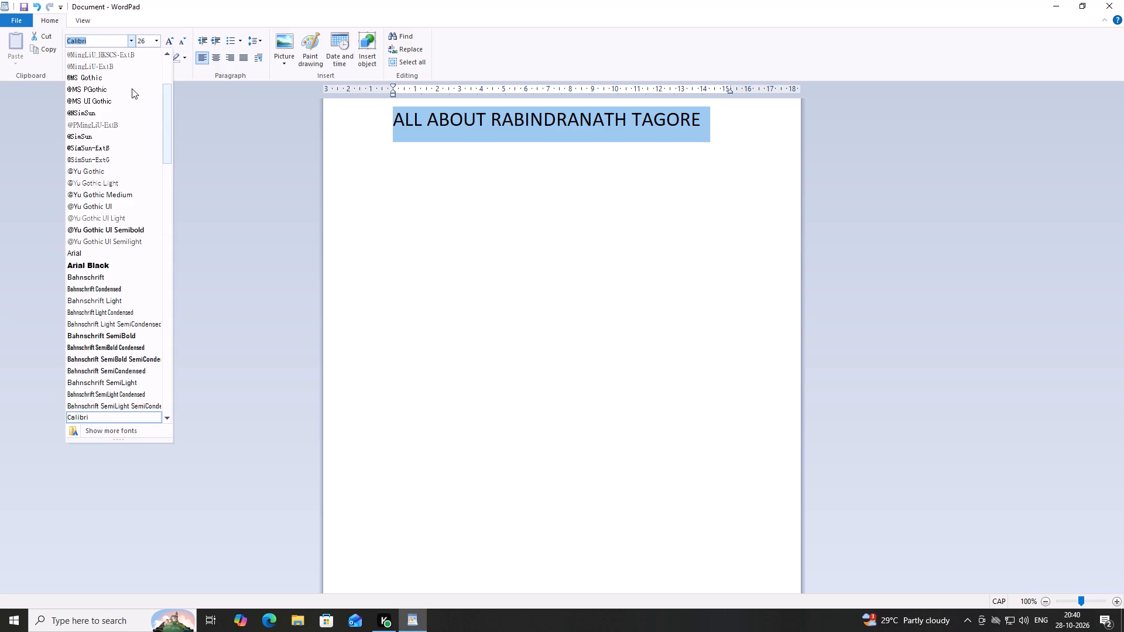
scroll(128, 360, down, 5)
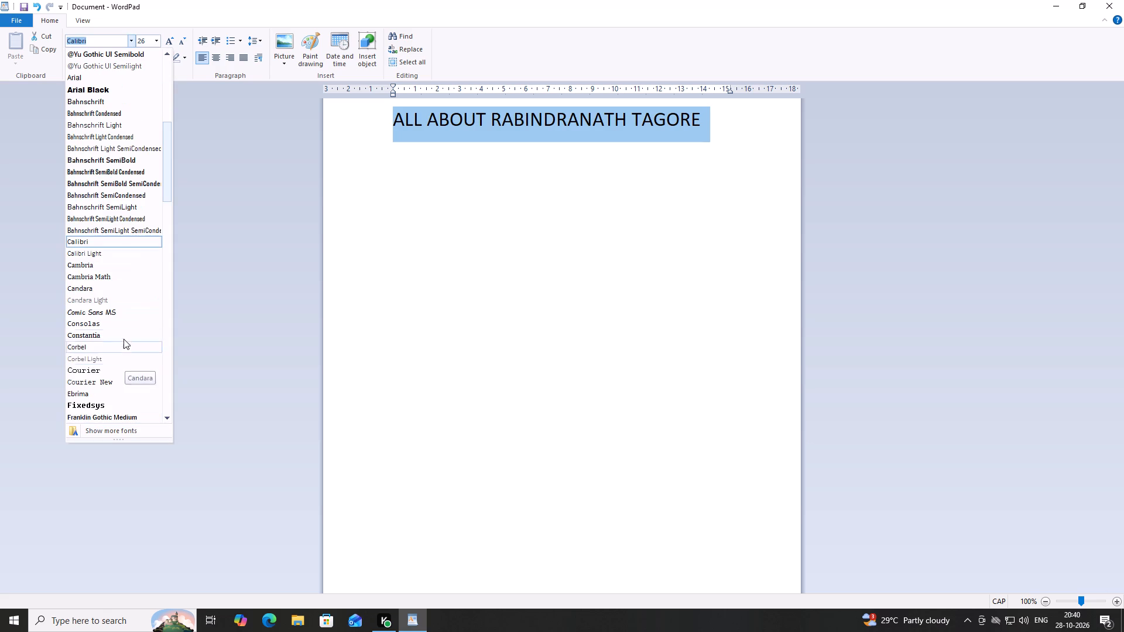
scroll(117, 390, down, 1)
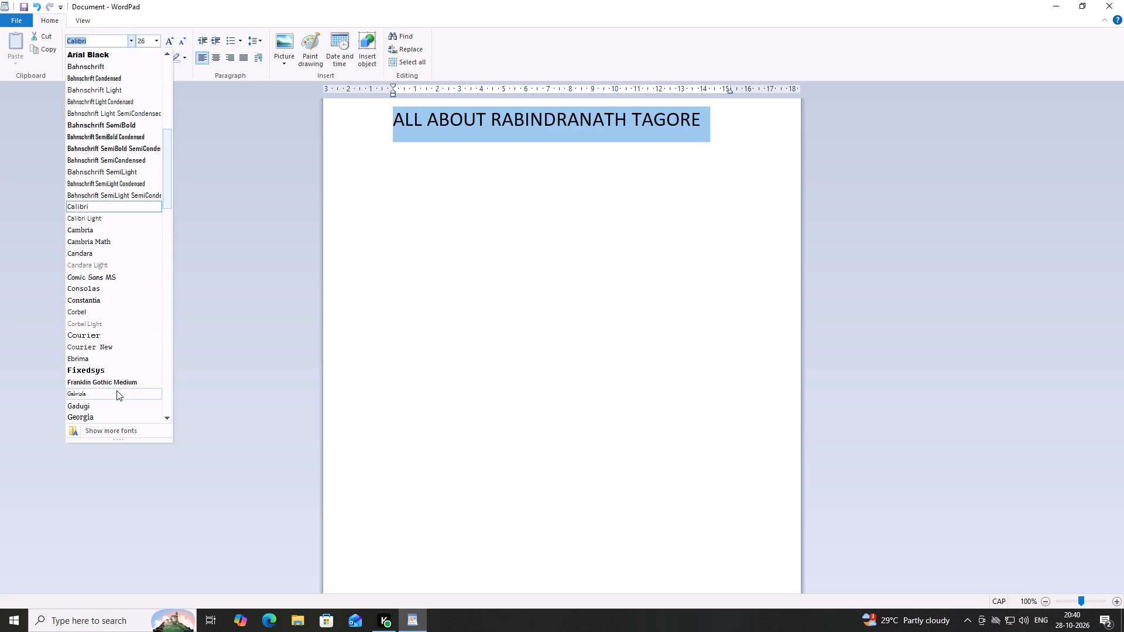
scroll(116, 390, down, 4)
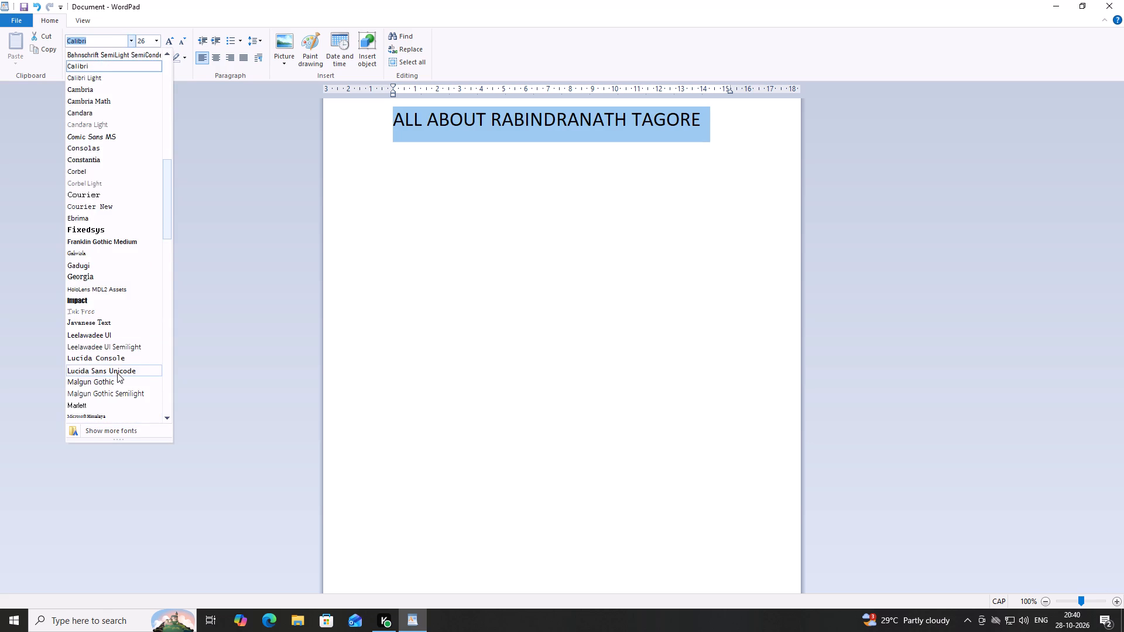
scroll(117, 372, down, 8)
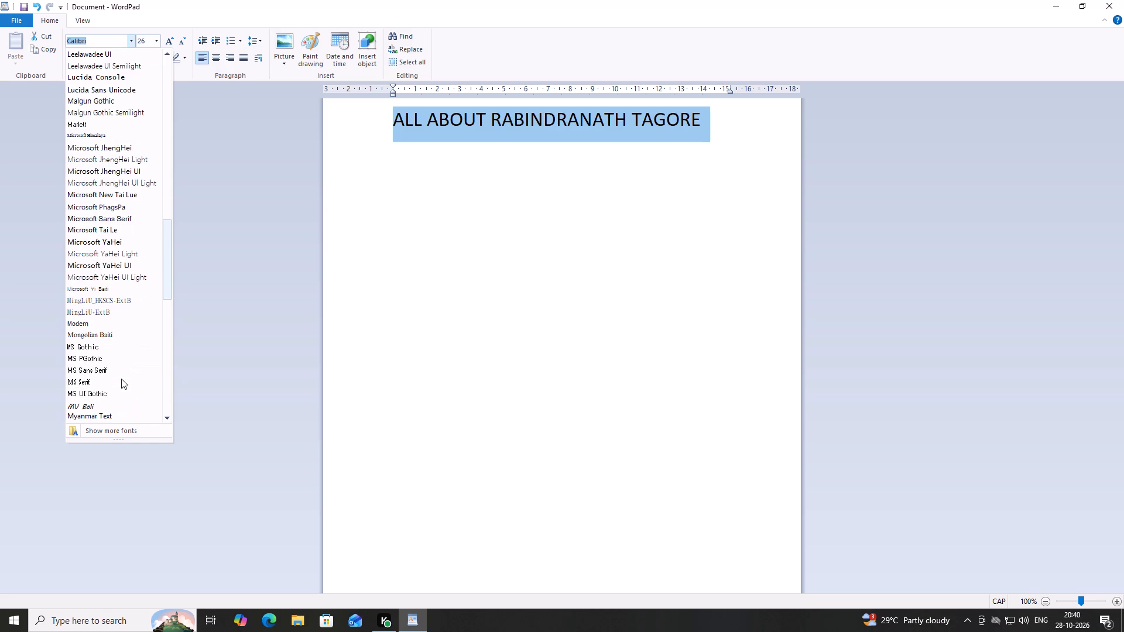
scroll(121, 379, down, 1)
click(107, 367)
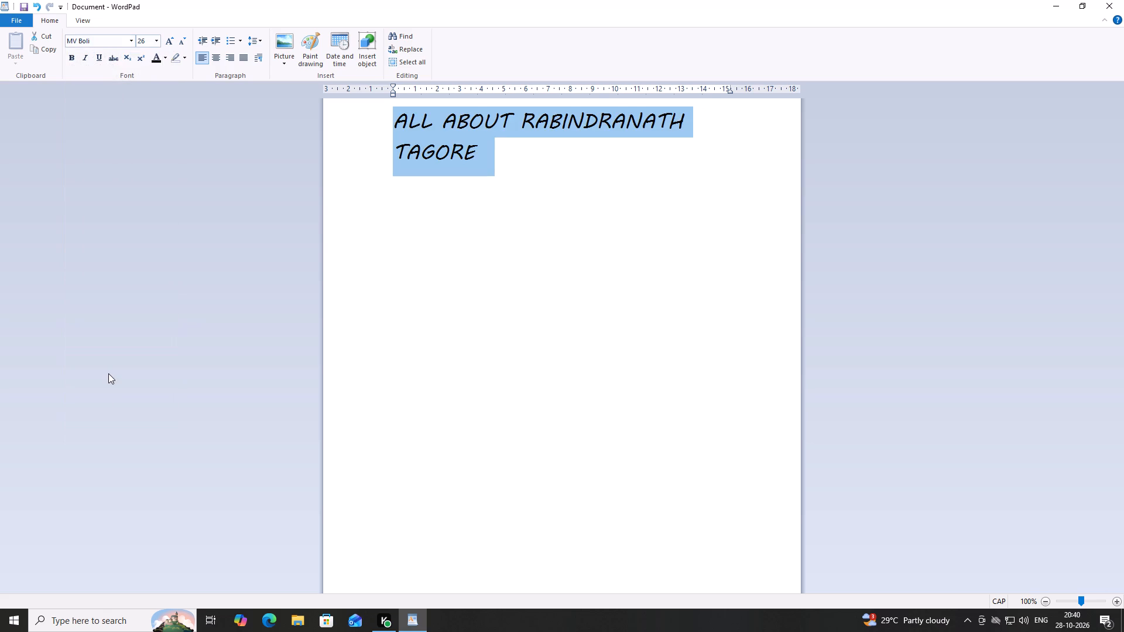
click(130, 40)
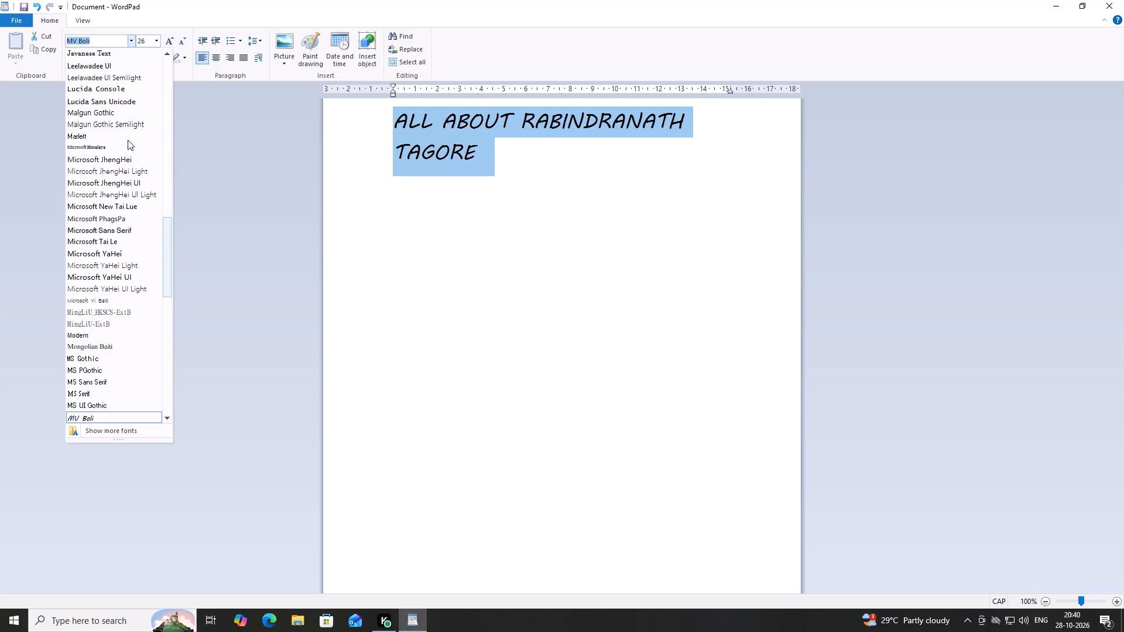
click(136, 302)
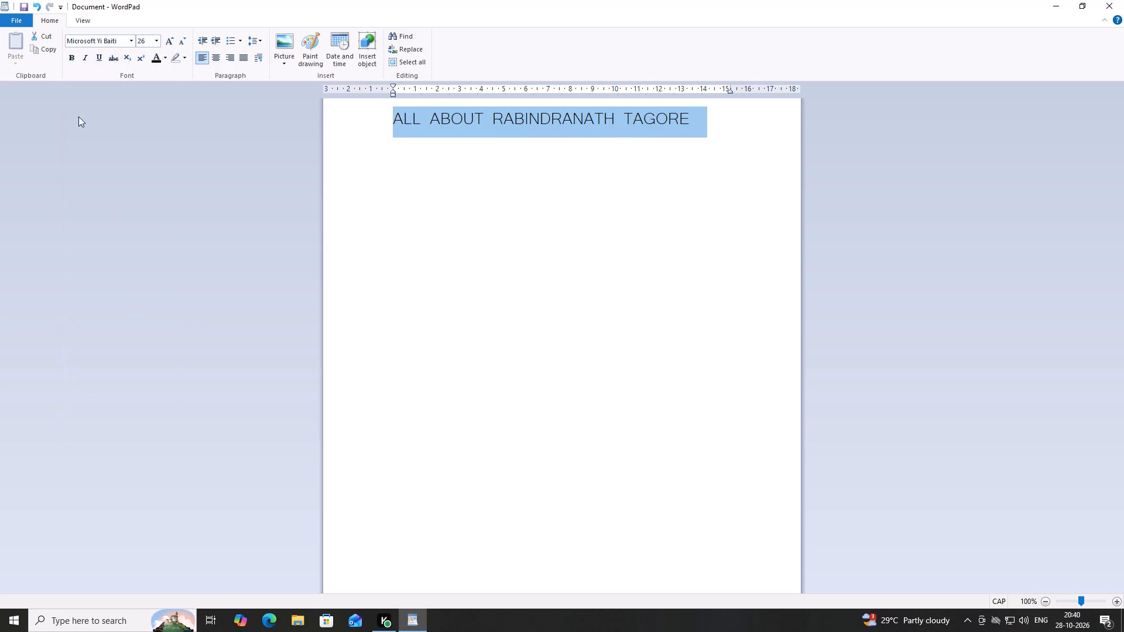
Set the title's font to Ink Free.
click(130, 42)
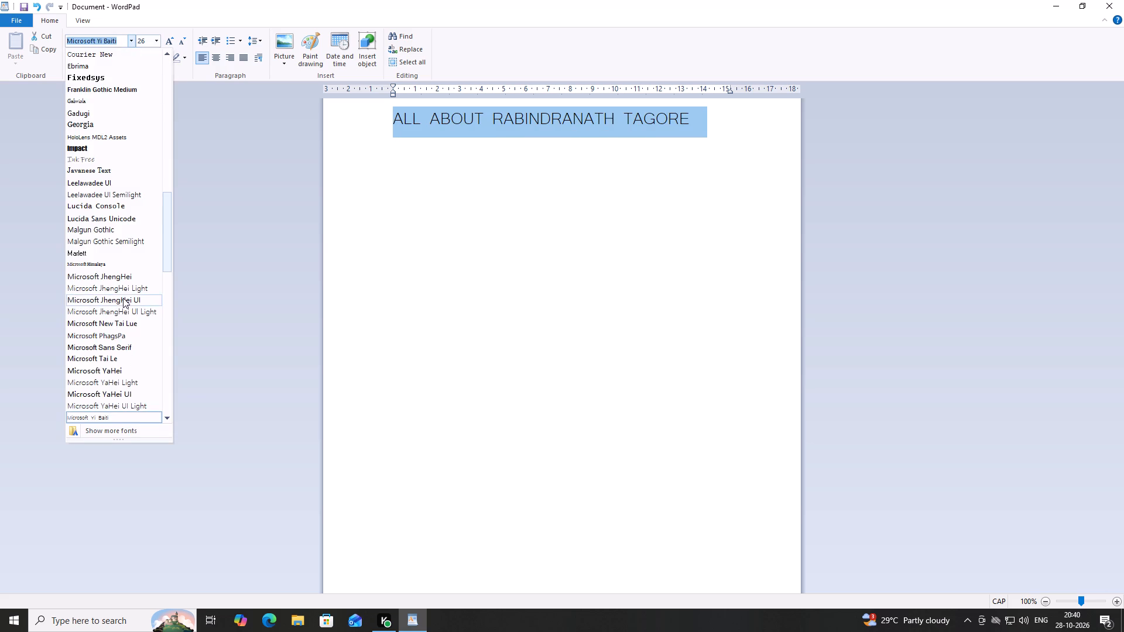
scroll(123, 296, down, 1)
click(115, 130)
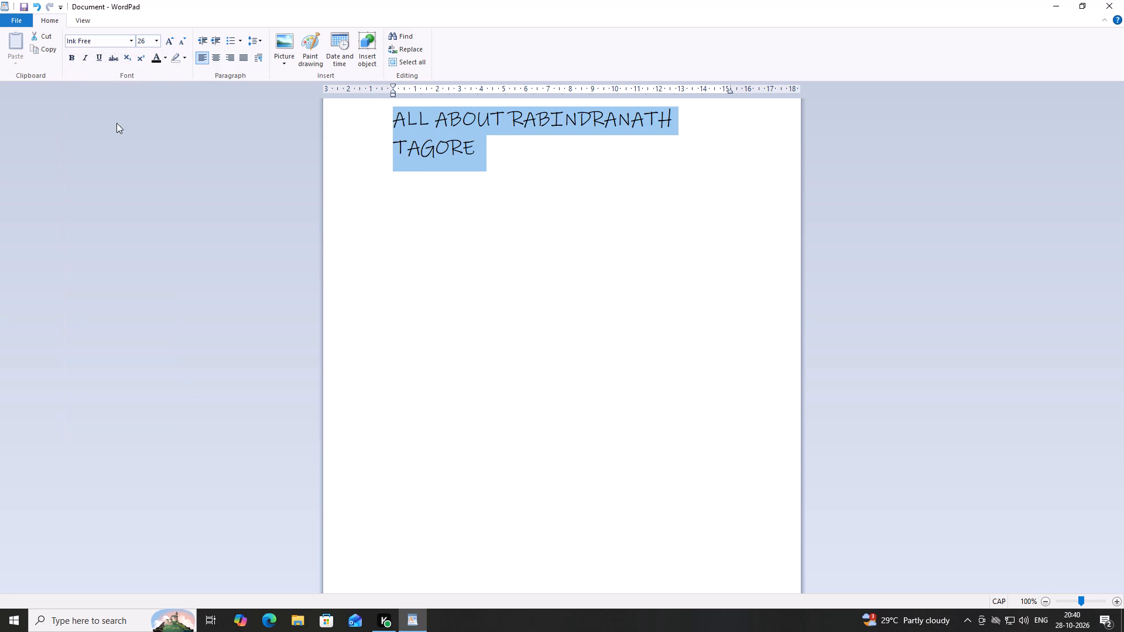
Delete the space before TAGORE in the title.
click(392, 126)
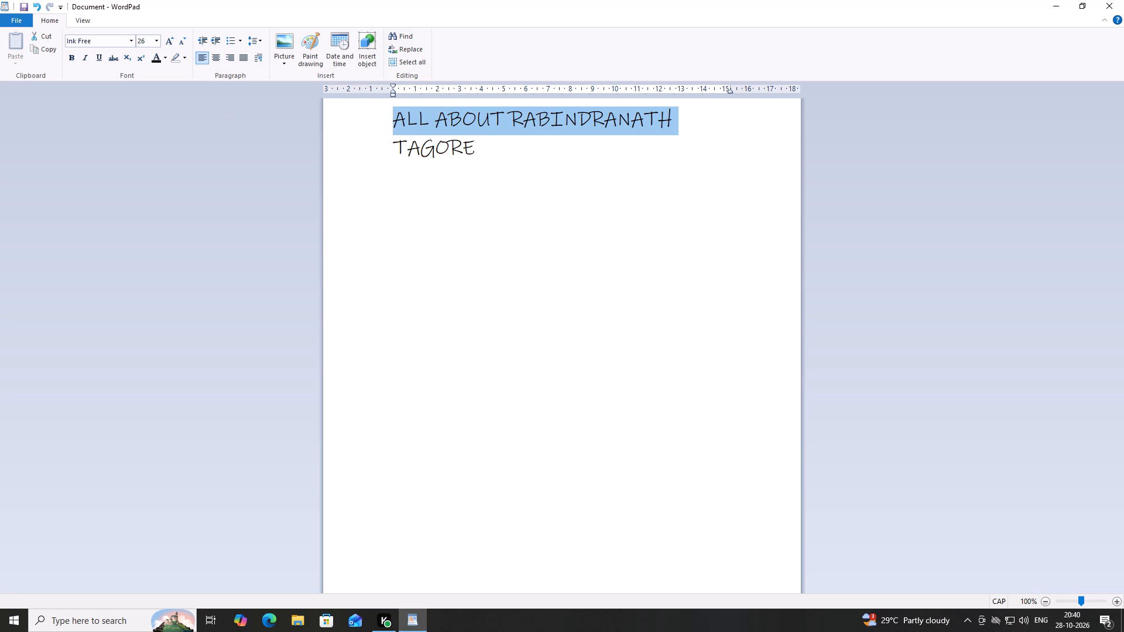
click(392, 116)
click(395, 151)
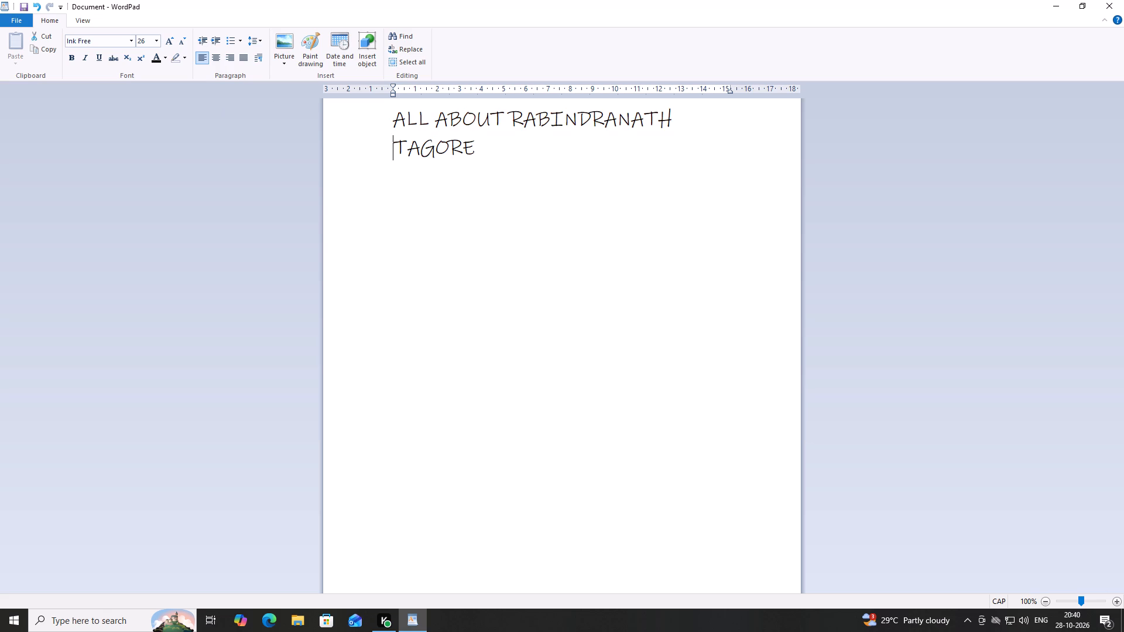
key(BackSpace)
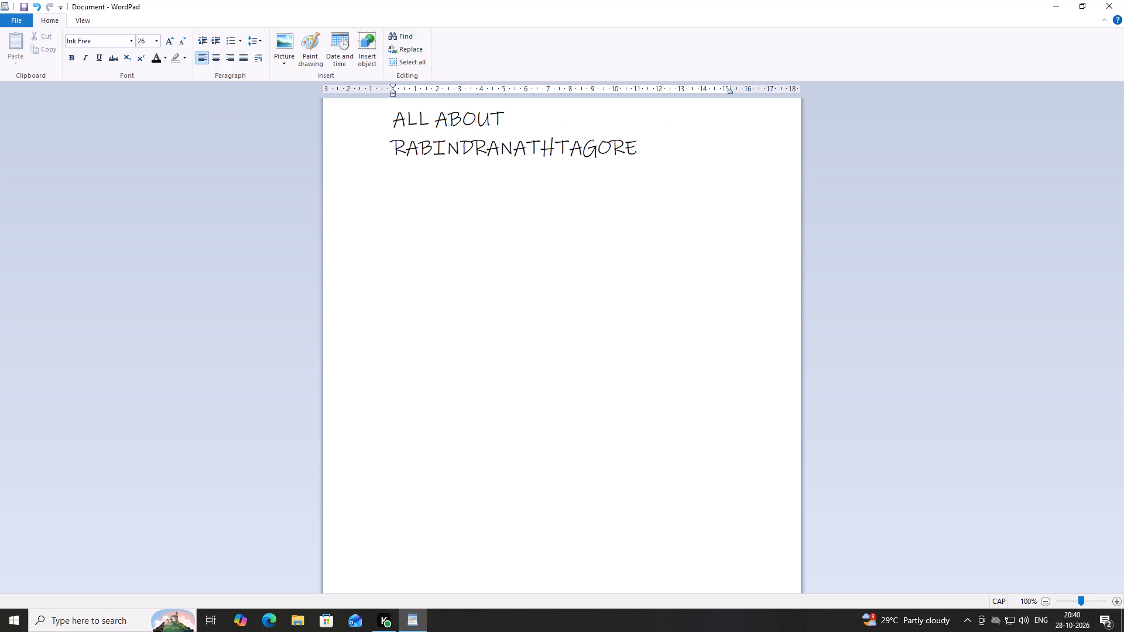
Insert a space between RABINDRANATH and TAGORE in the title.
key(space)
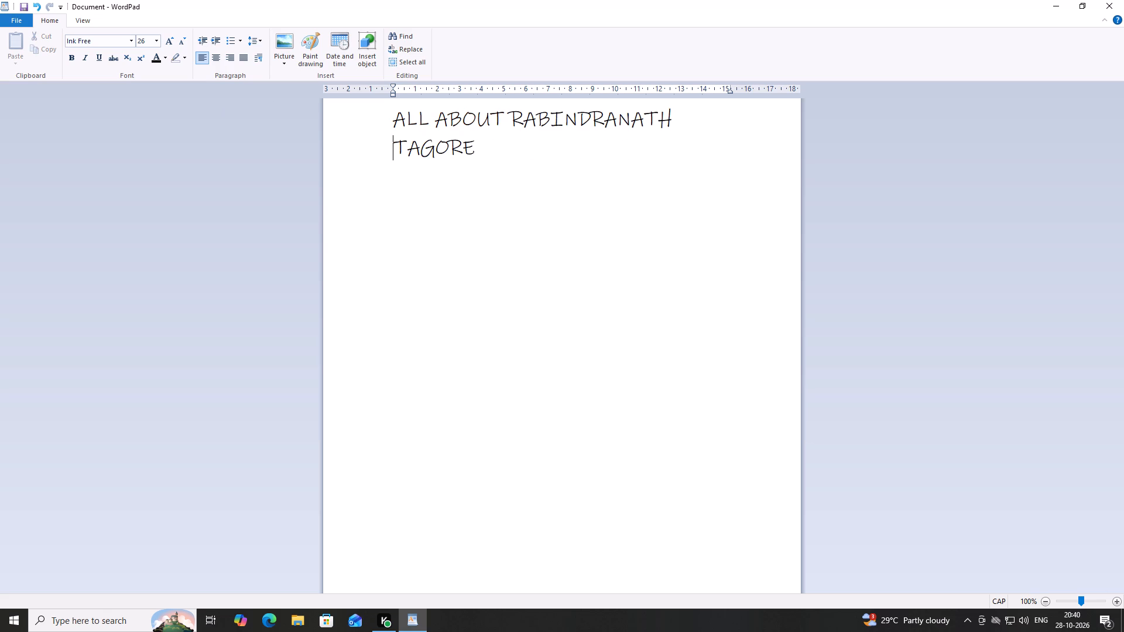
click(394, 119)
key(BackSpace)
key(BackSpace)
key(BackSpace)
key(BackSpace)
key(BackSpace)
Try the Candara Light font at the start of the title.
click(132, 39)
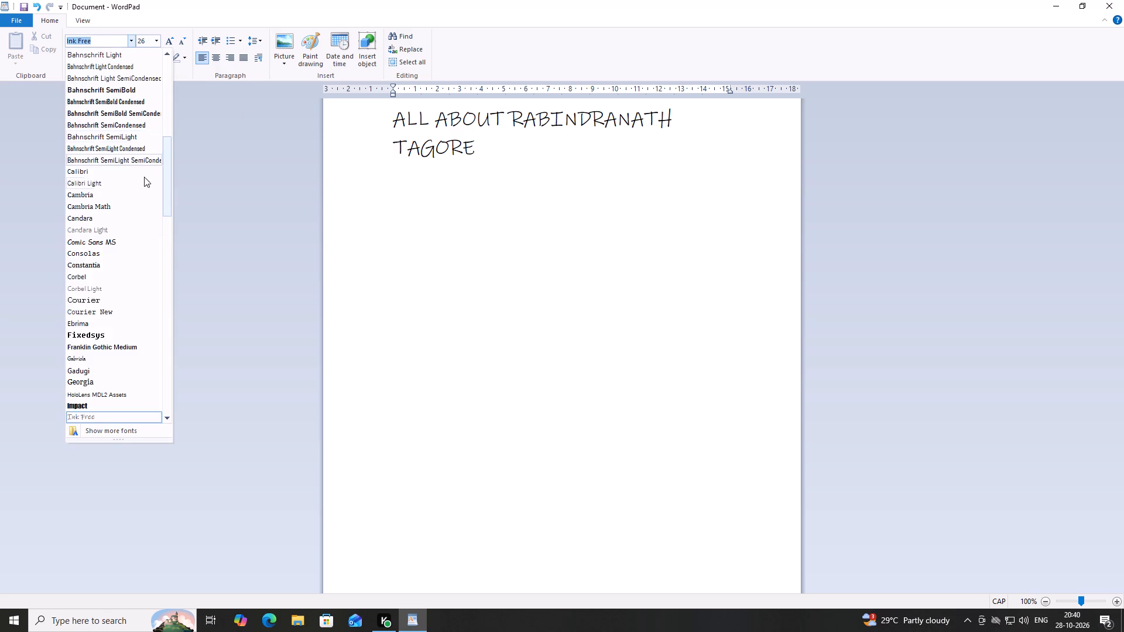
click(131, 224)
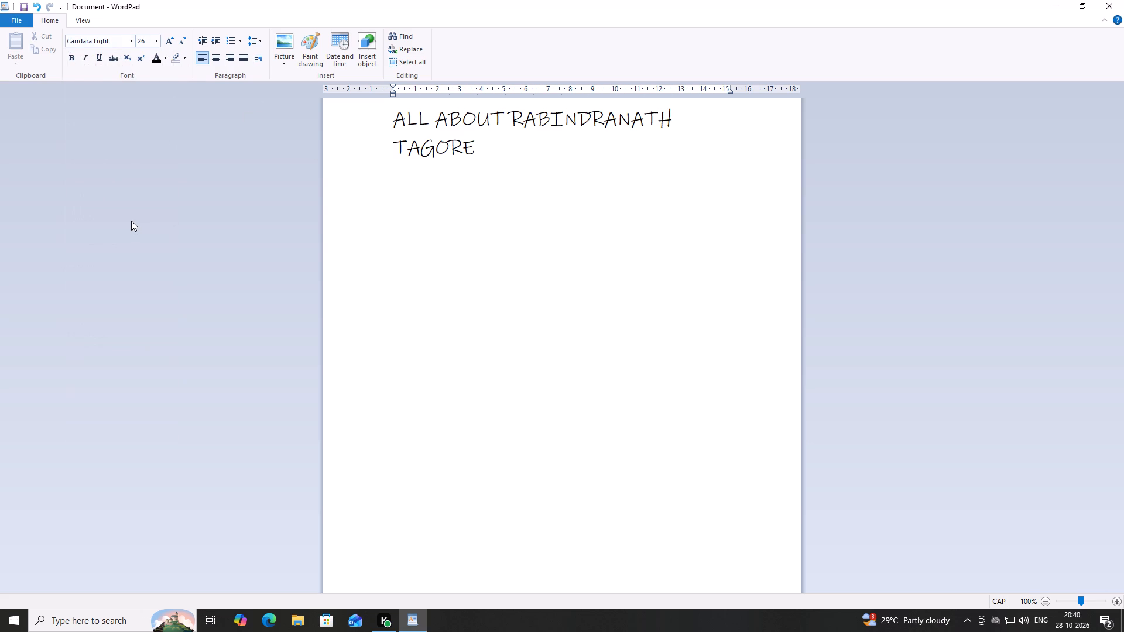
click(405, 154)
Set the font size to 16 at the end of the title and start a new line below it.
click(495, 180)
click(458, 215)
drag(453, 197, 460, 197)
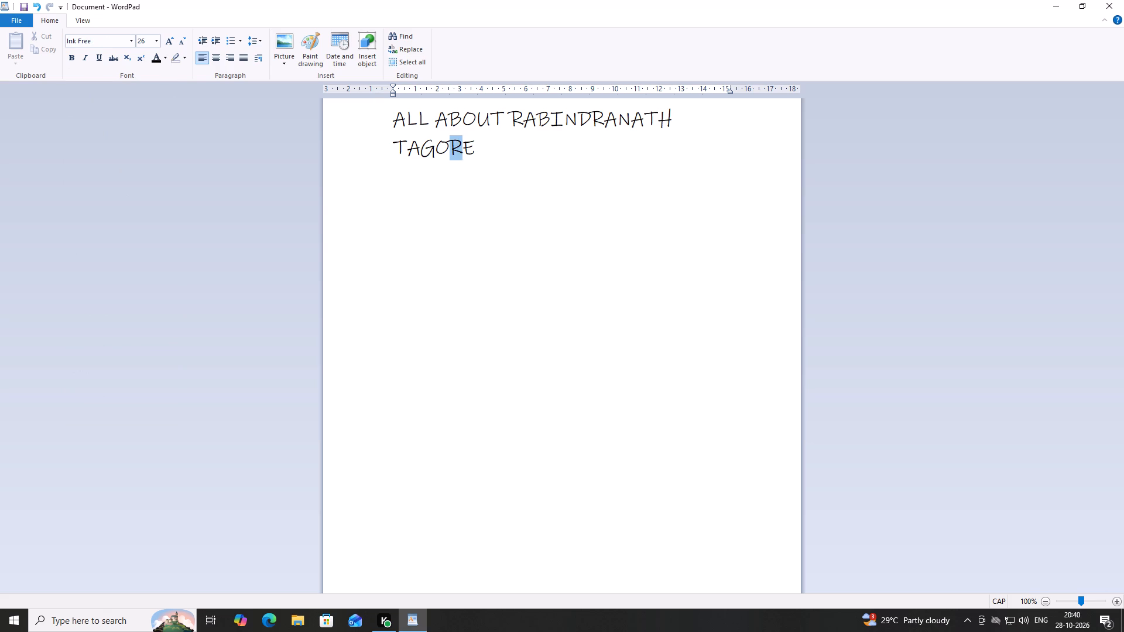
click(481, 145)
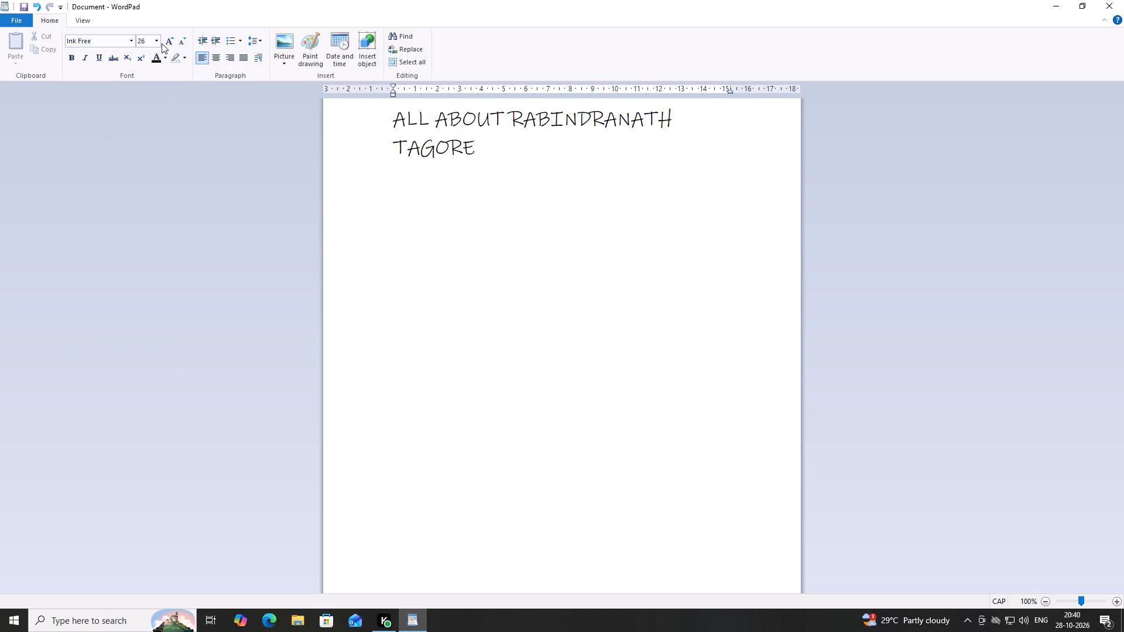
click(162, 43)
click(160, 41)
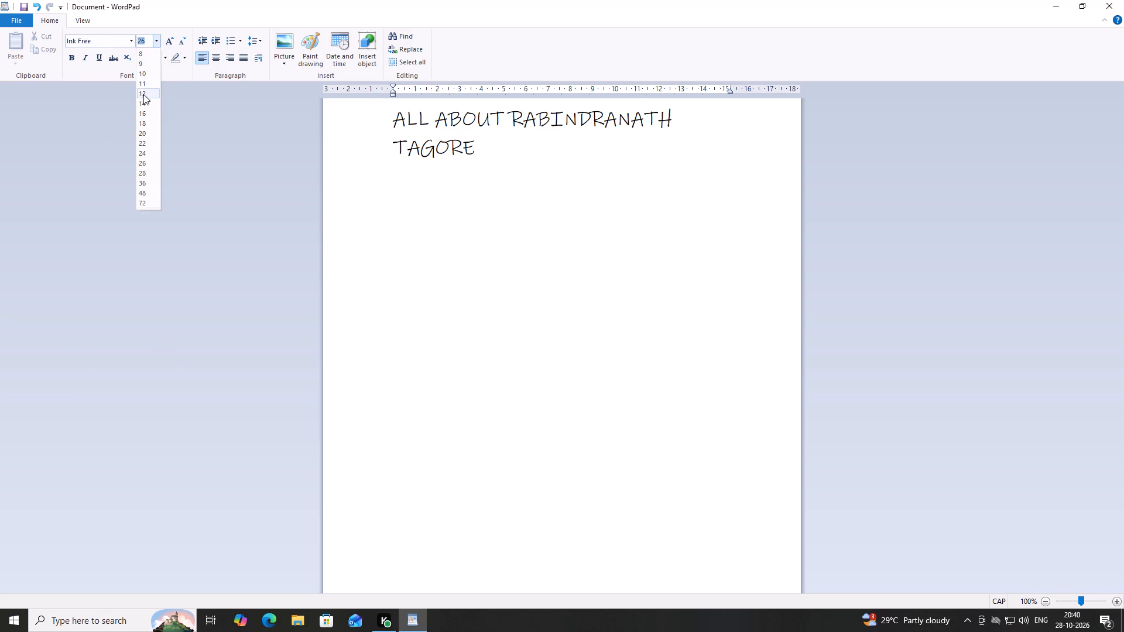
click(146, 109)
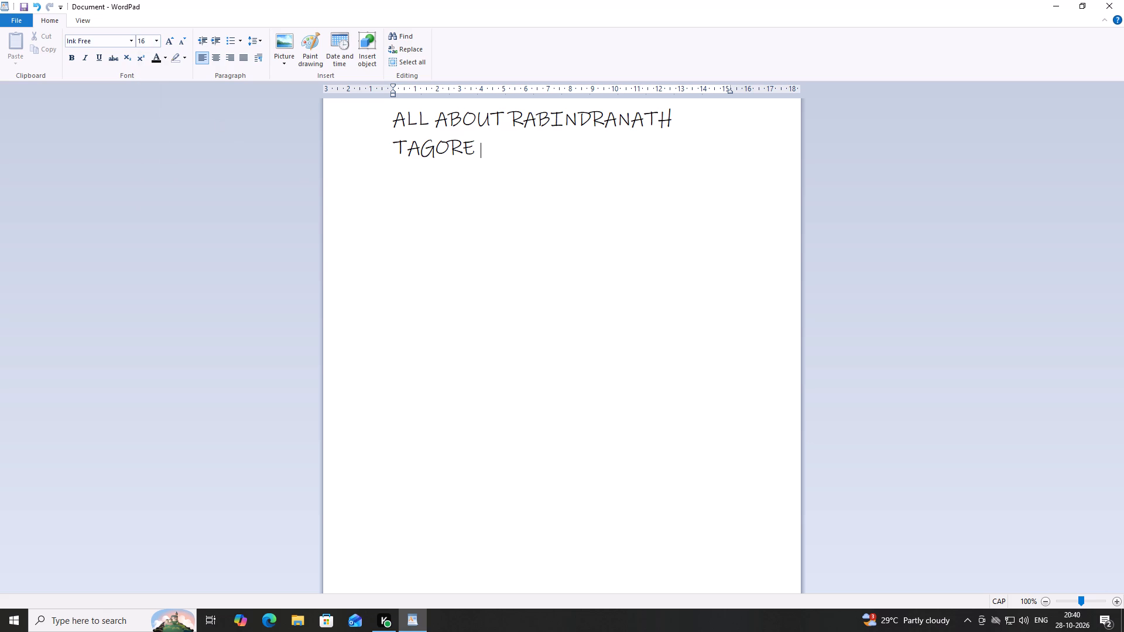
key(Return)
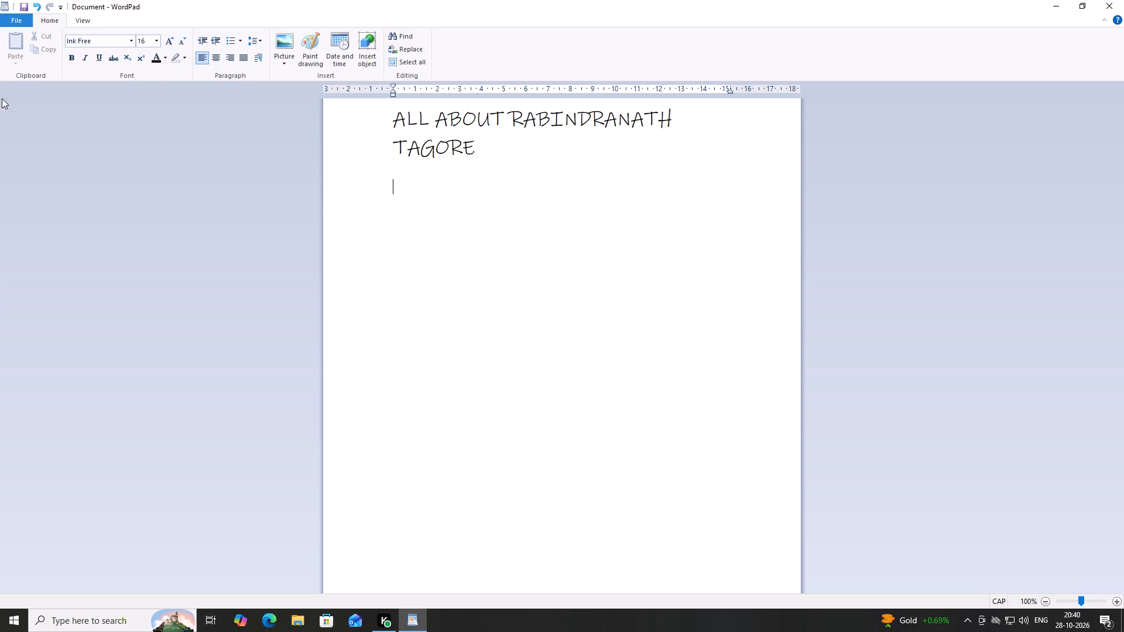
Insert the picture RABINDRANATH TAGORE PHOTO from the Pictures folder on the line below the title.
click(283, 47)
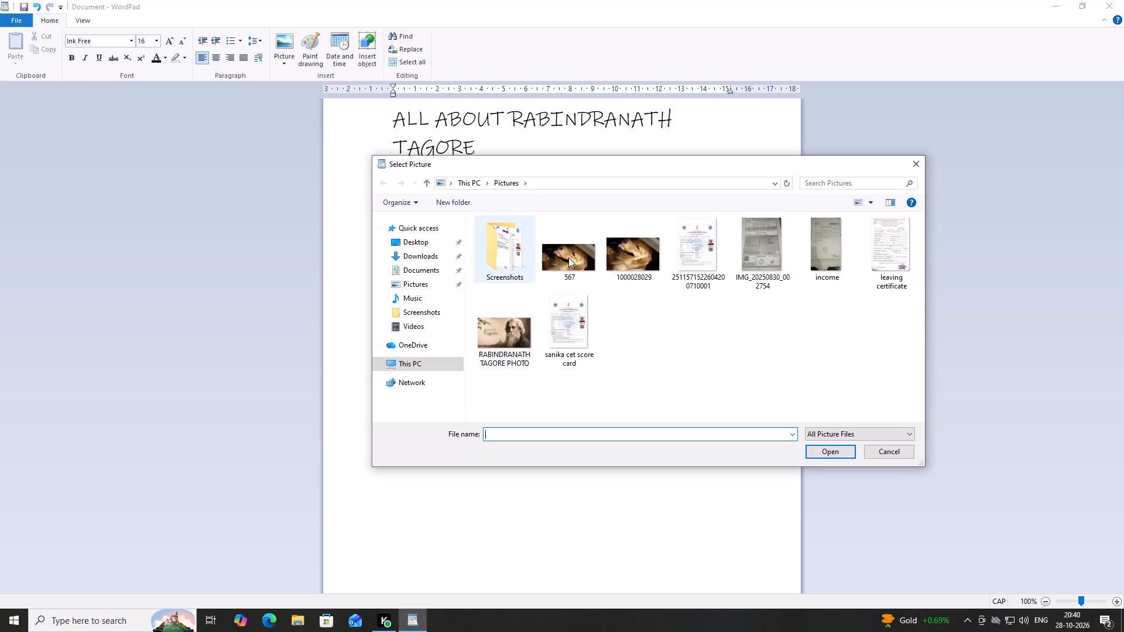
double_click(494, 325)
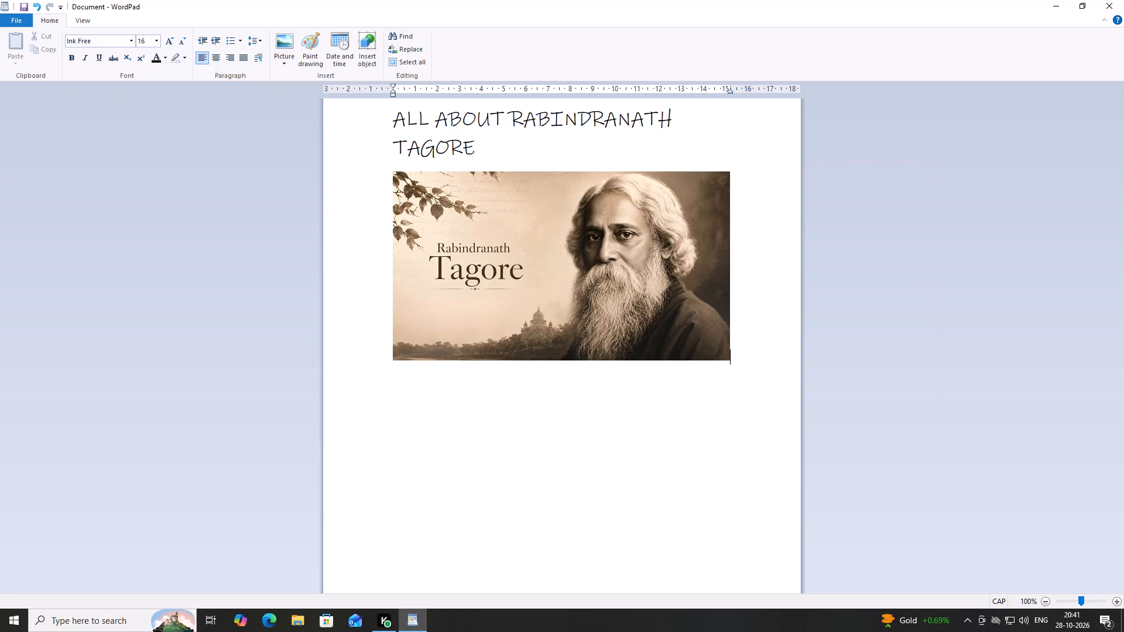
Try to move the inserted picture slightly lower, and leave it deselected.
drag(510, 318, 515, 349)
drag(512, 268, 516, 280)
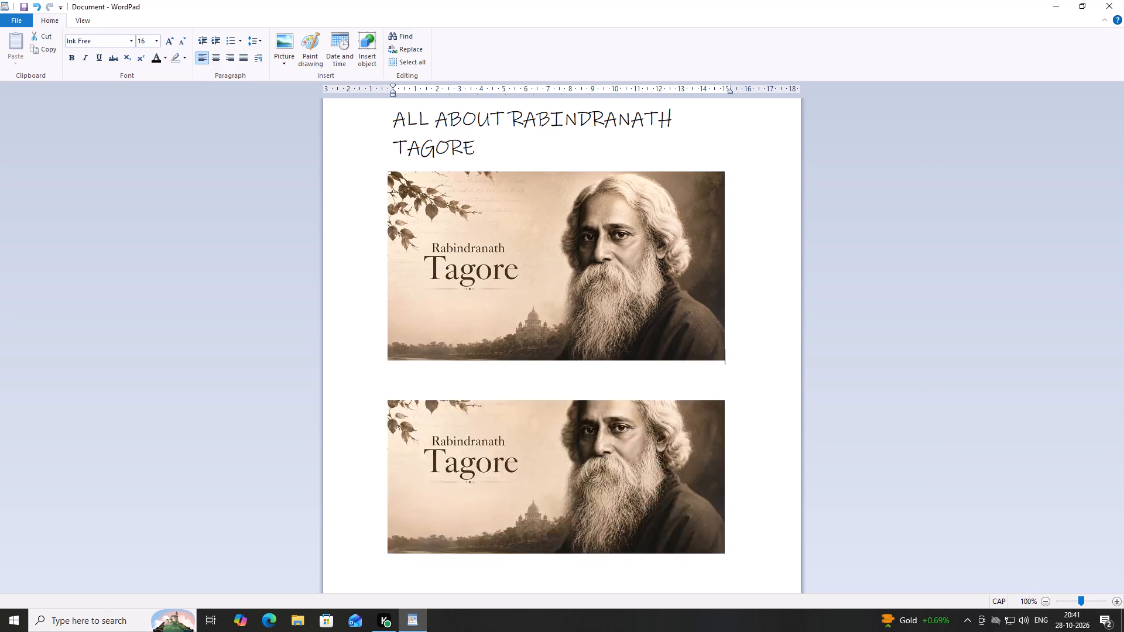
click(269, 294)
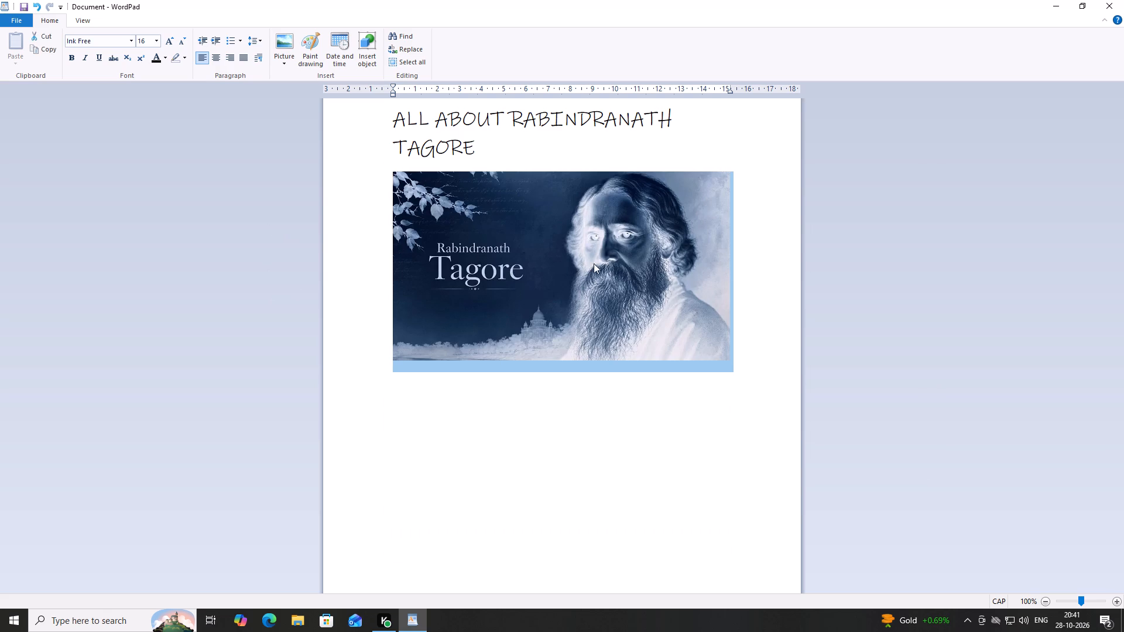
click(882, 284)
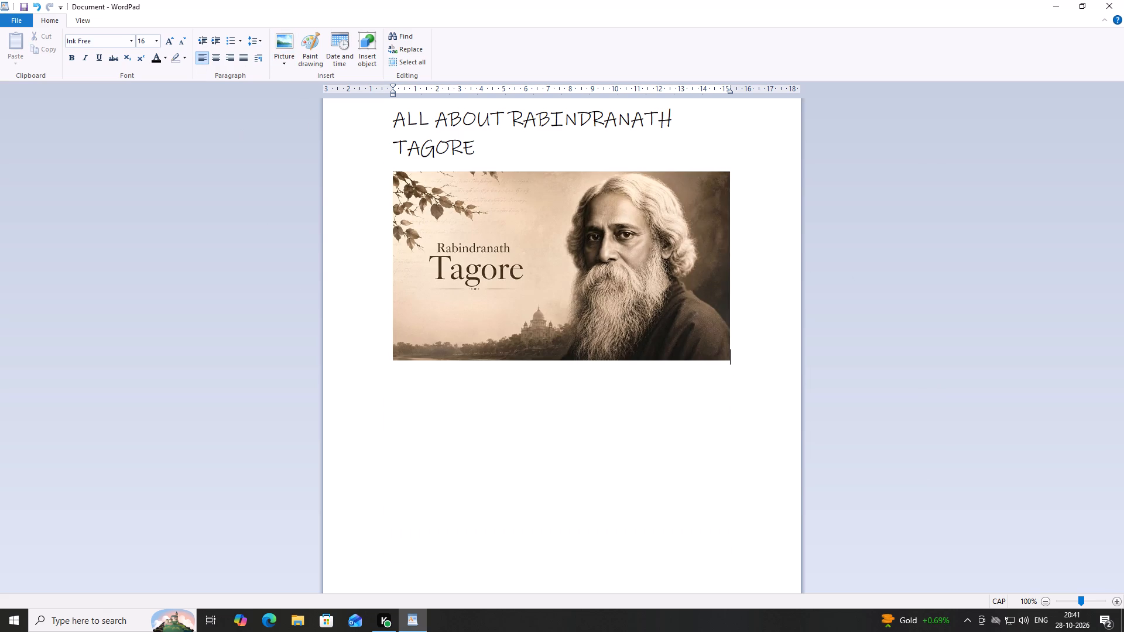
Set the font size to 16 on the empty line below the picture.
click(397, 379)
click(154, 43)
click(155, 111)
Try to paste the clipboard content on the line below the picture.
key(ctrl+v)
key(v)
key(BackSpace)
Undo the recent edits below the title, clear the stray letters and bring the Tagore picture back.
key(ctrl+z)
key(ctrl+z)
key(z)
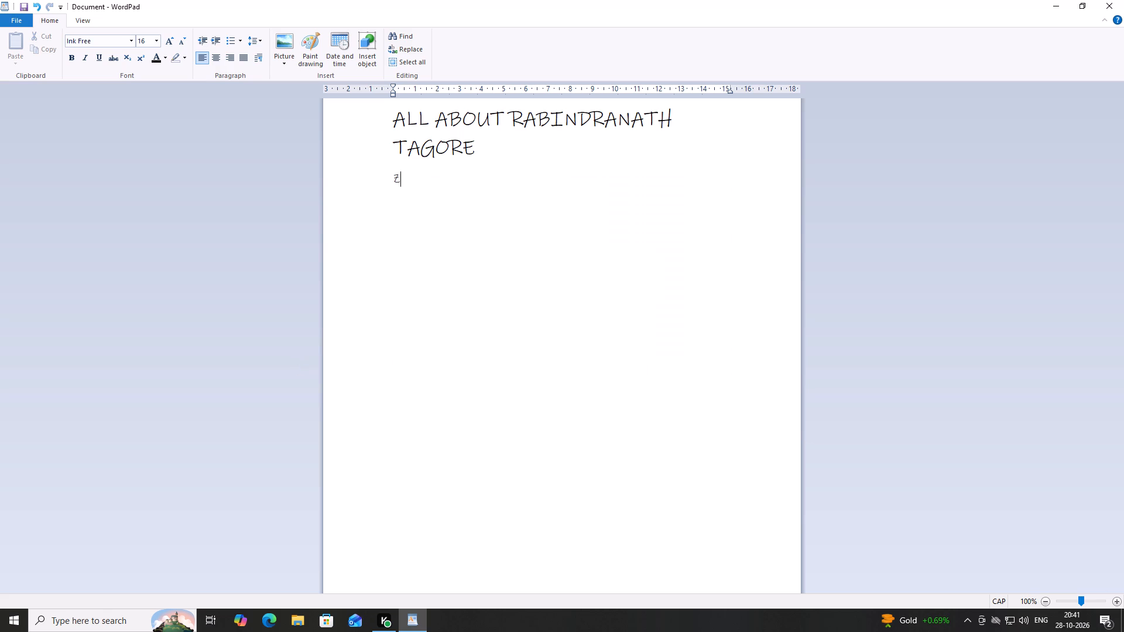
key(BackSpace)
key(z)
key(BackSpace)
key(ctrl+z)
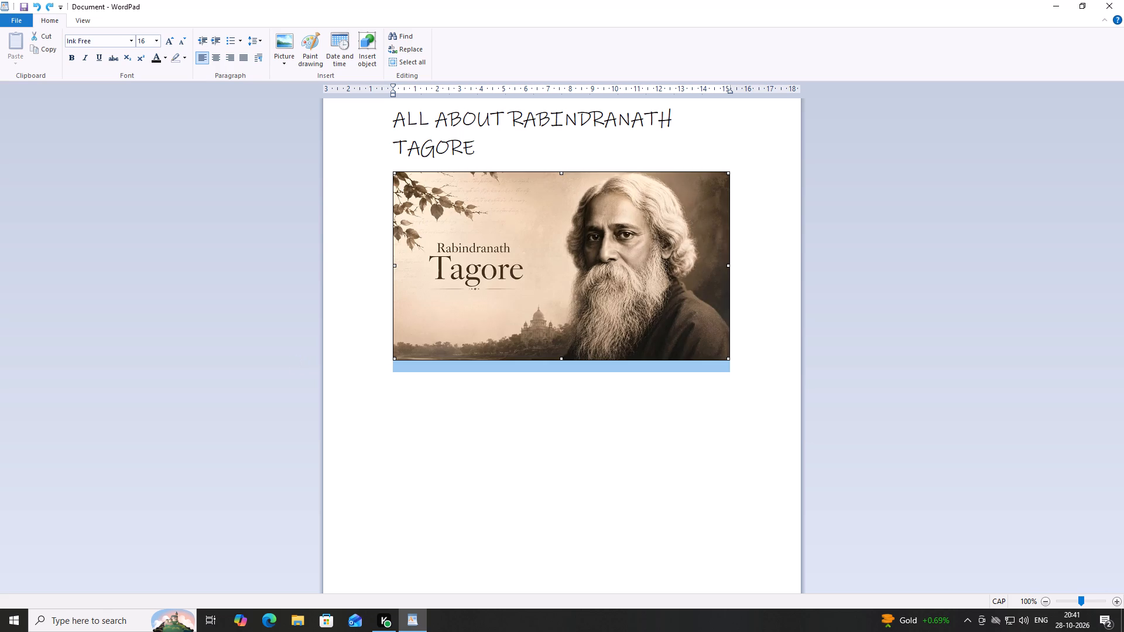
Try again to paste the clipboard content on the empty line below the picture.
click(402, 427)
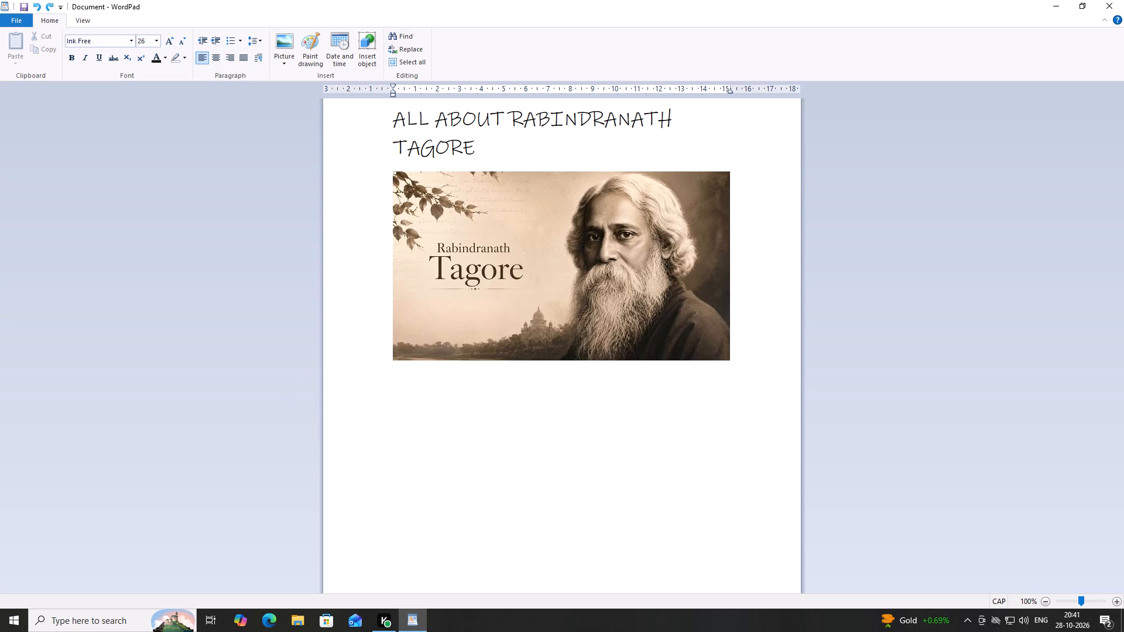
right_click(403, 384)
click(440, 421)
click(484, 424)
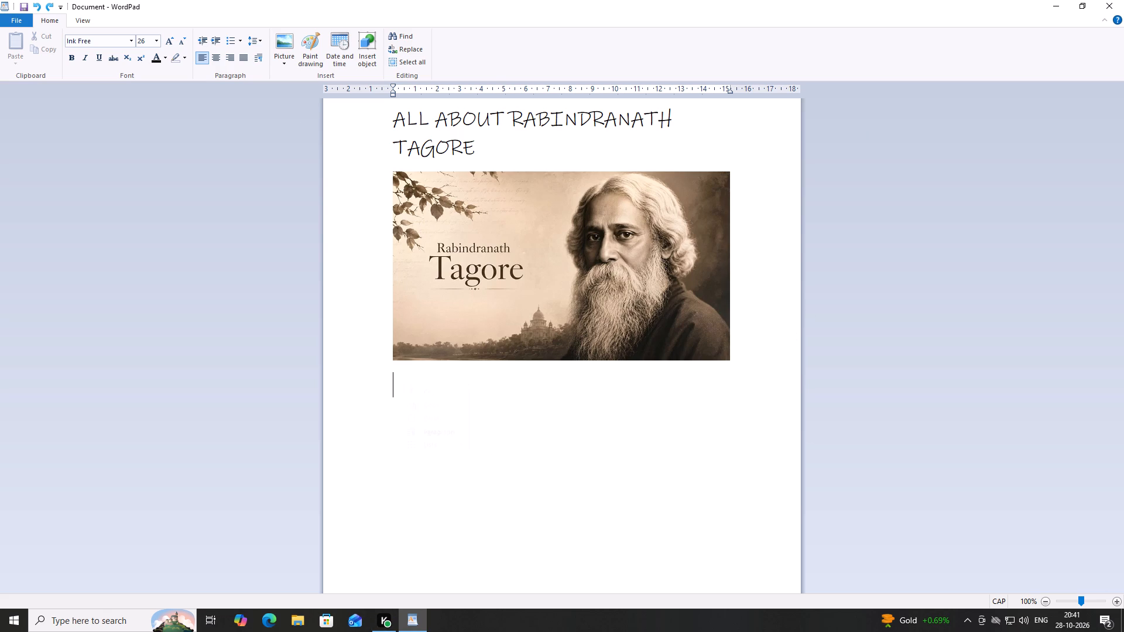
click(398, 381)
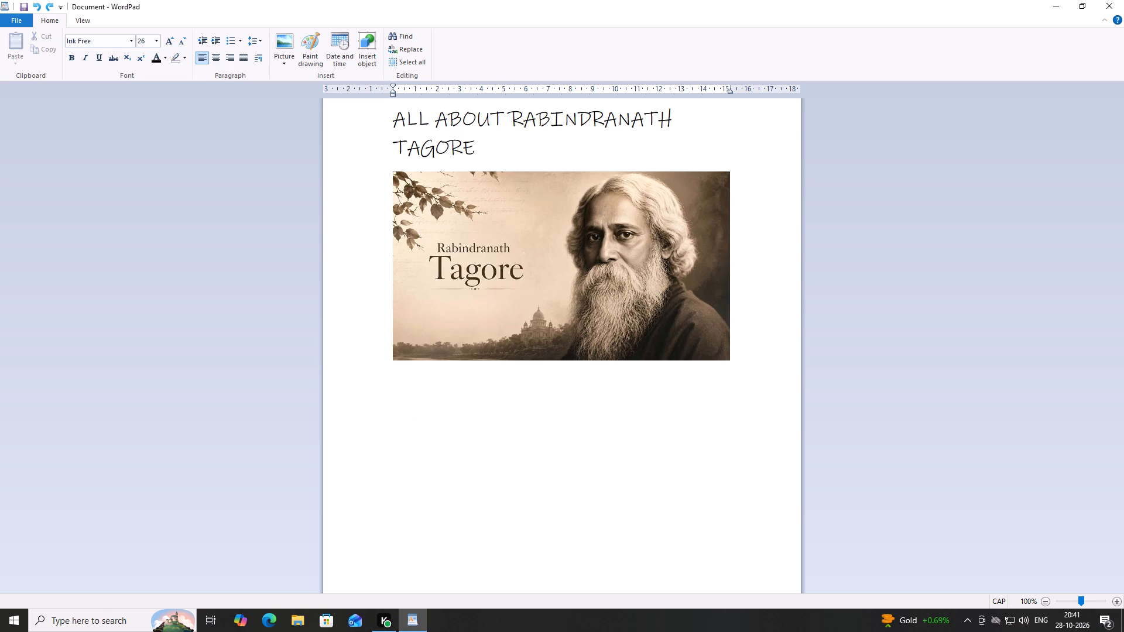
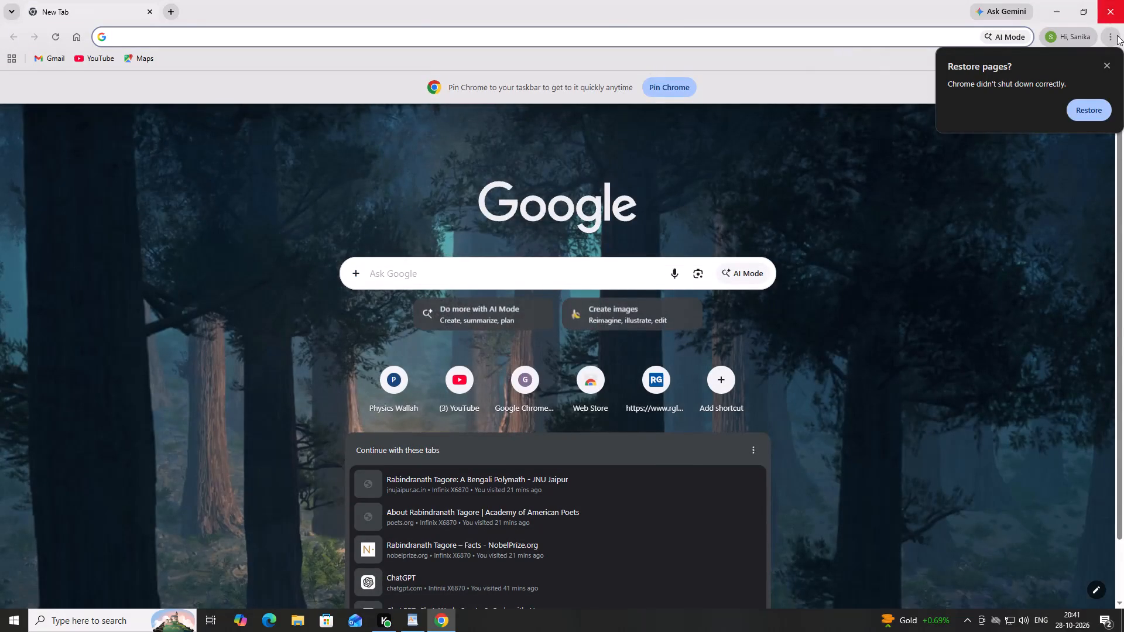
In Chrome, dismiss the restore-pages prompt and open the Google homepage under another signed-in account.
click(1104, 64)
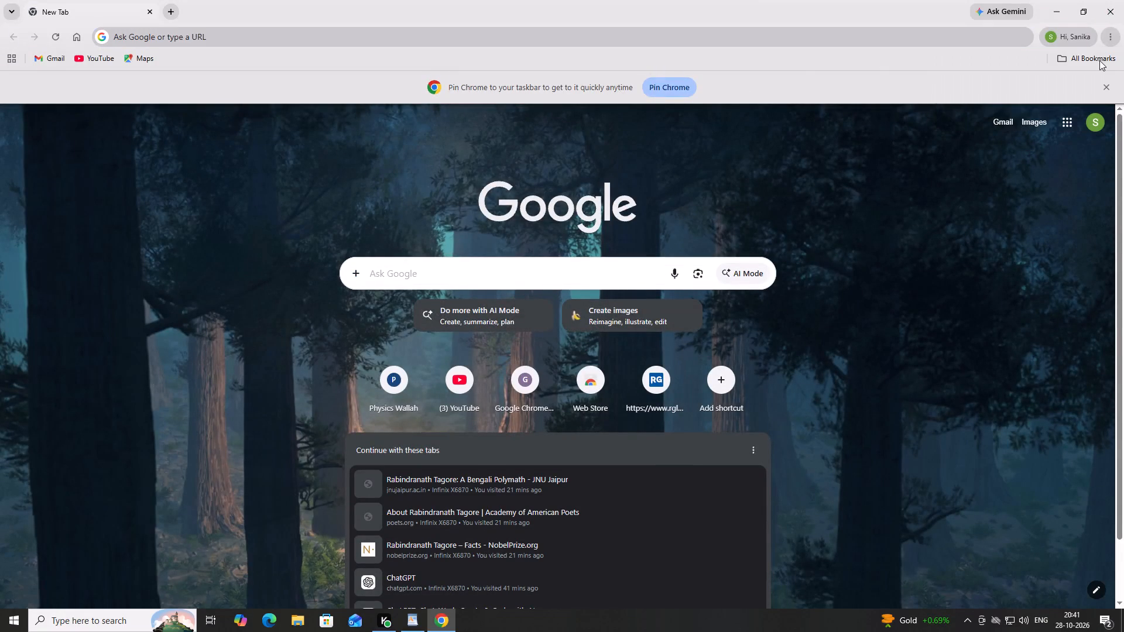
click(1098, 118)
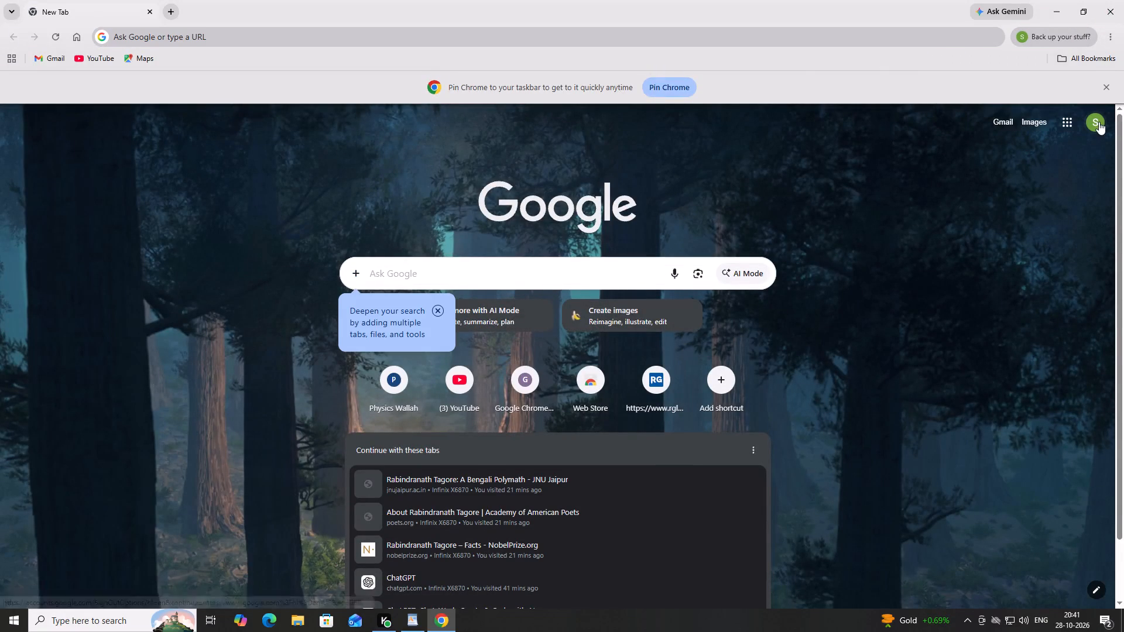
click(1099, 122)
click(979, 260)
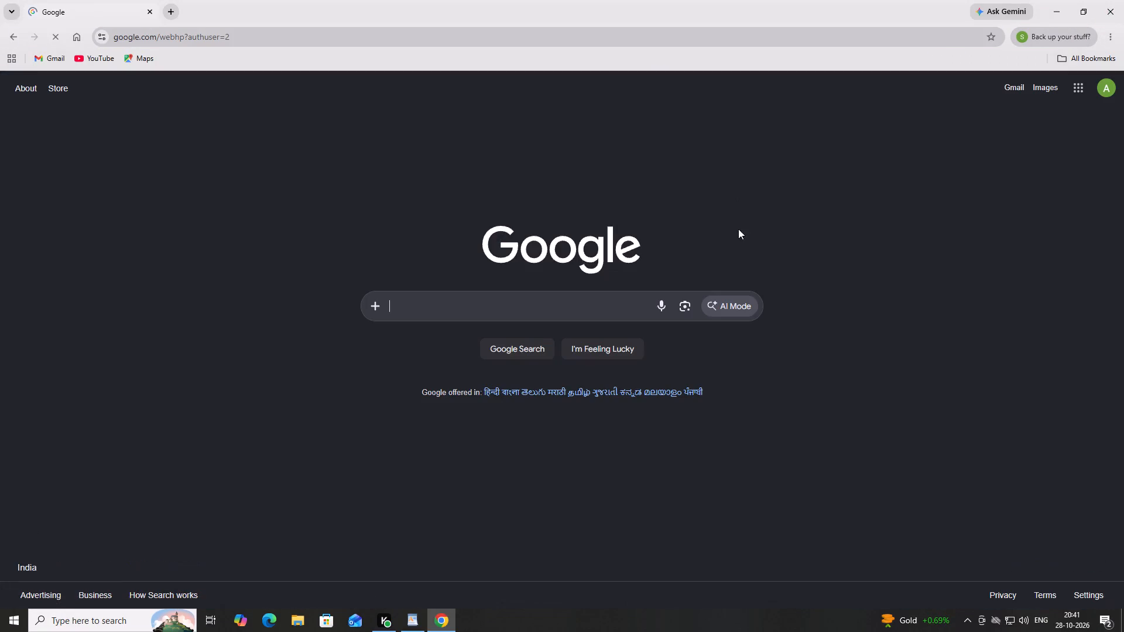
Search Google for "information about rabindranath tagore".
click(483, 320)
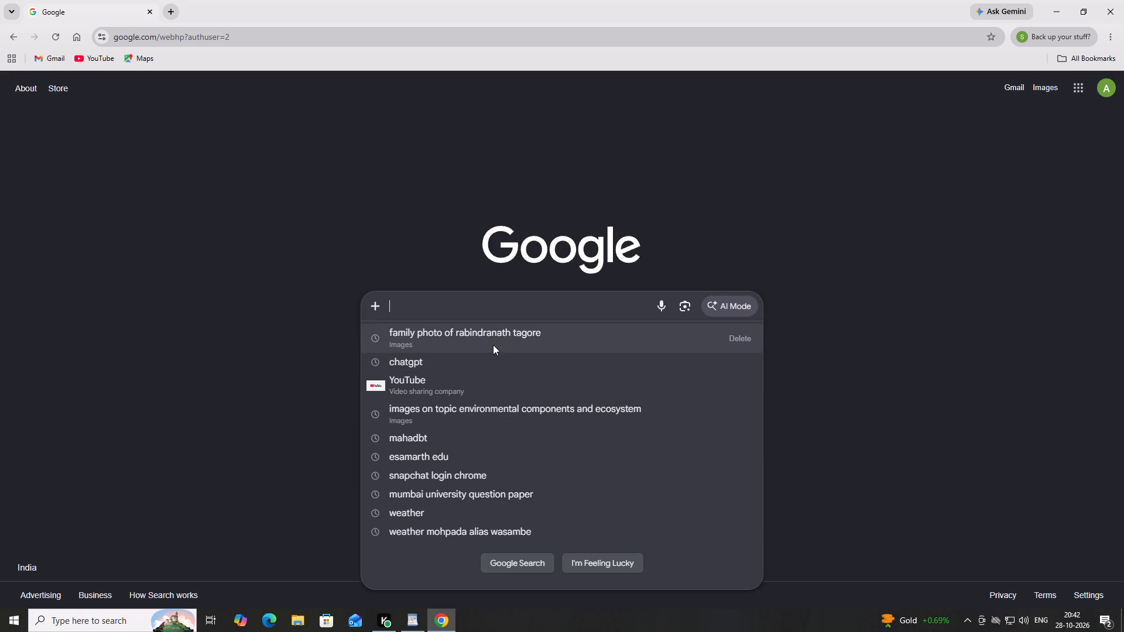
click(477, 308)
text(INFORM)
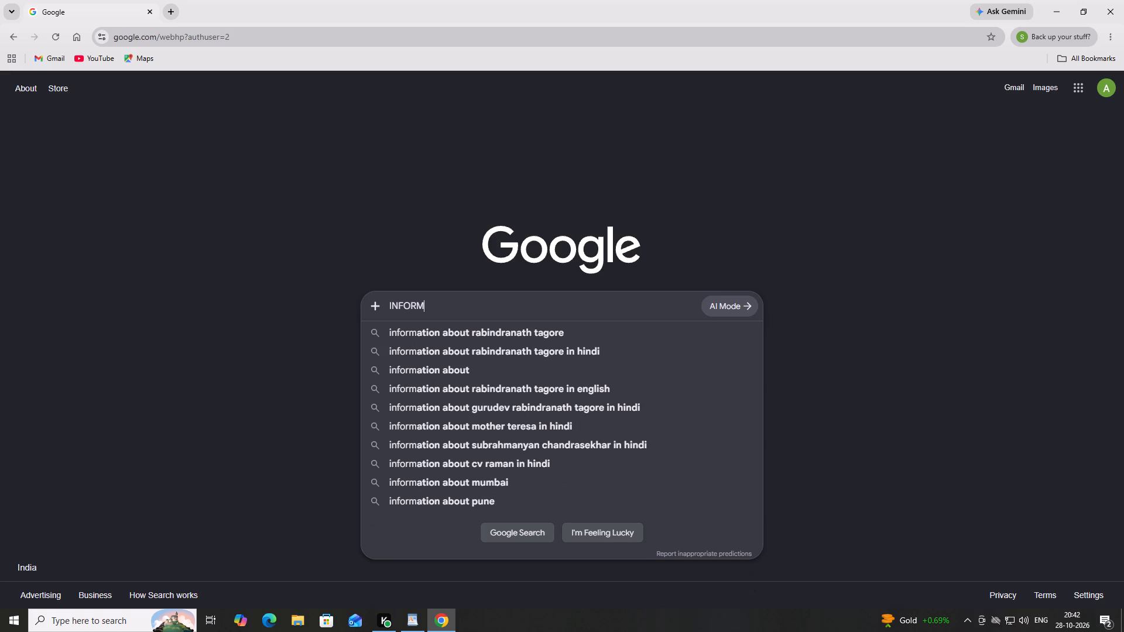
key(Down)
key(Return)
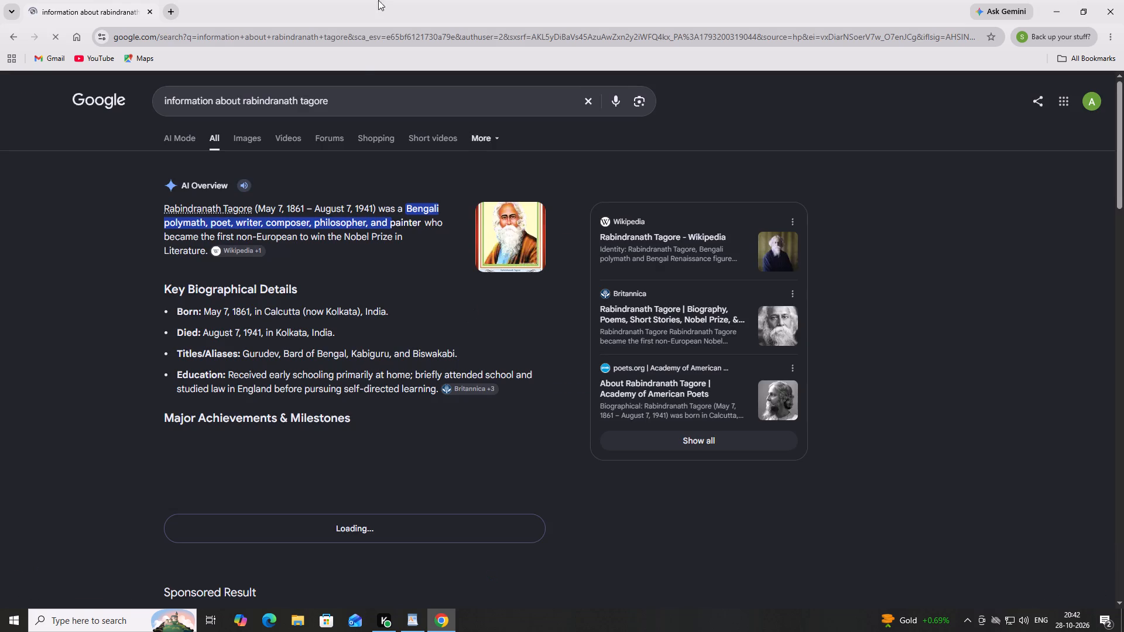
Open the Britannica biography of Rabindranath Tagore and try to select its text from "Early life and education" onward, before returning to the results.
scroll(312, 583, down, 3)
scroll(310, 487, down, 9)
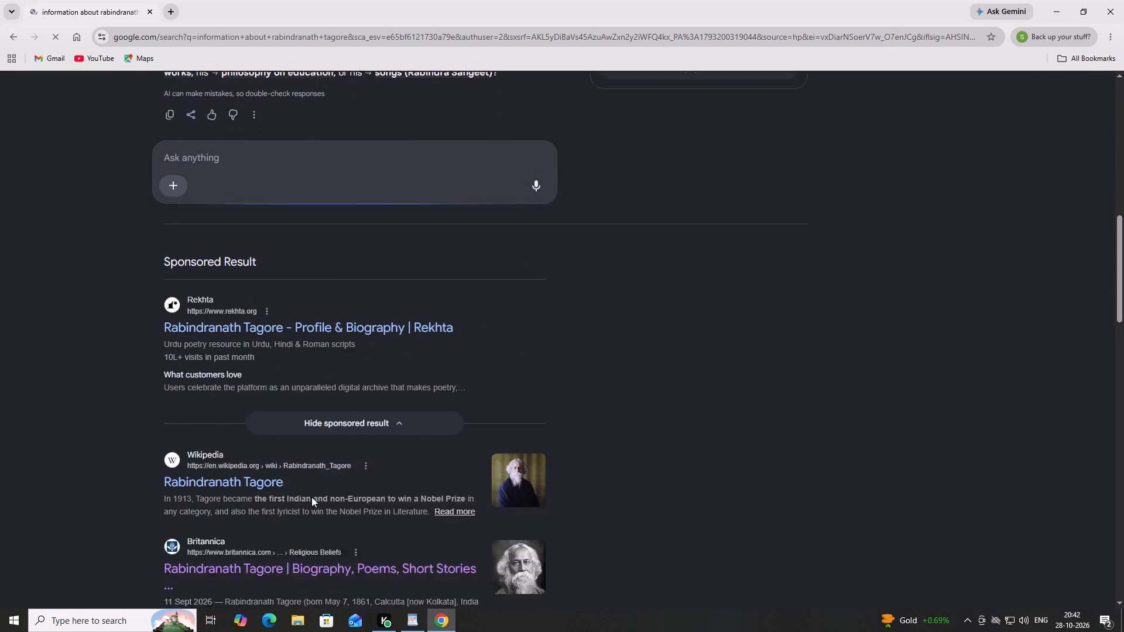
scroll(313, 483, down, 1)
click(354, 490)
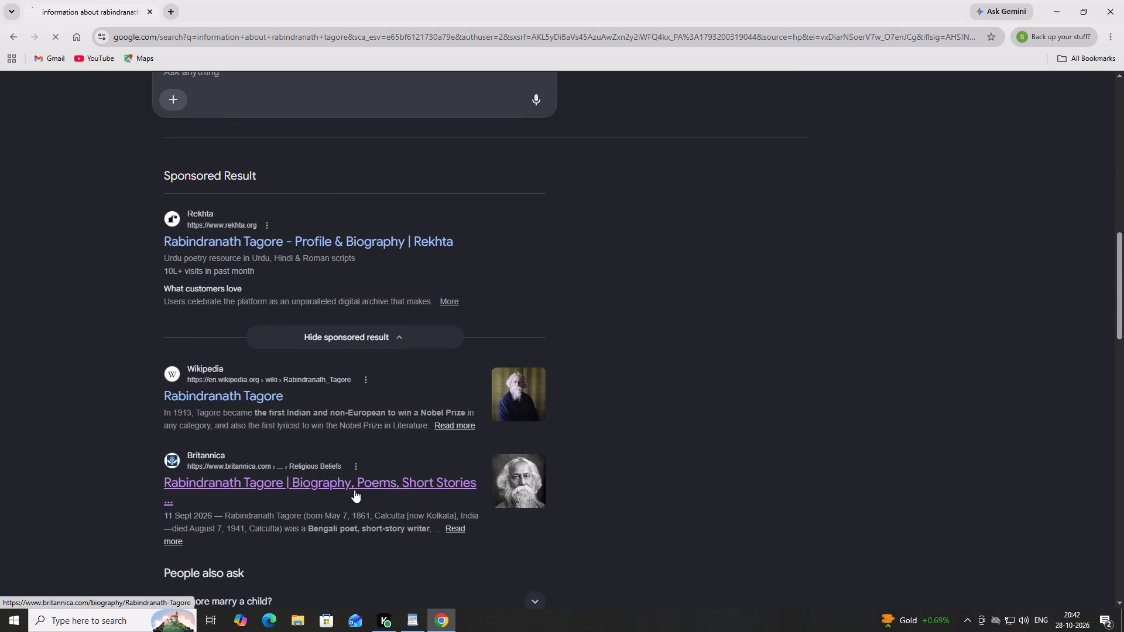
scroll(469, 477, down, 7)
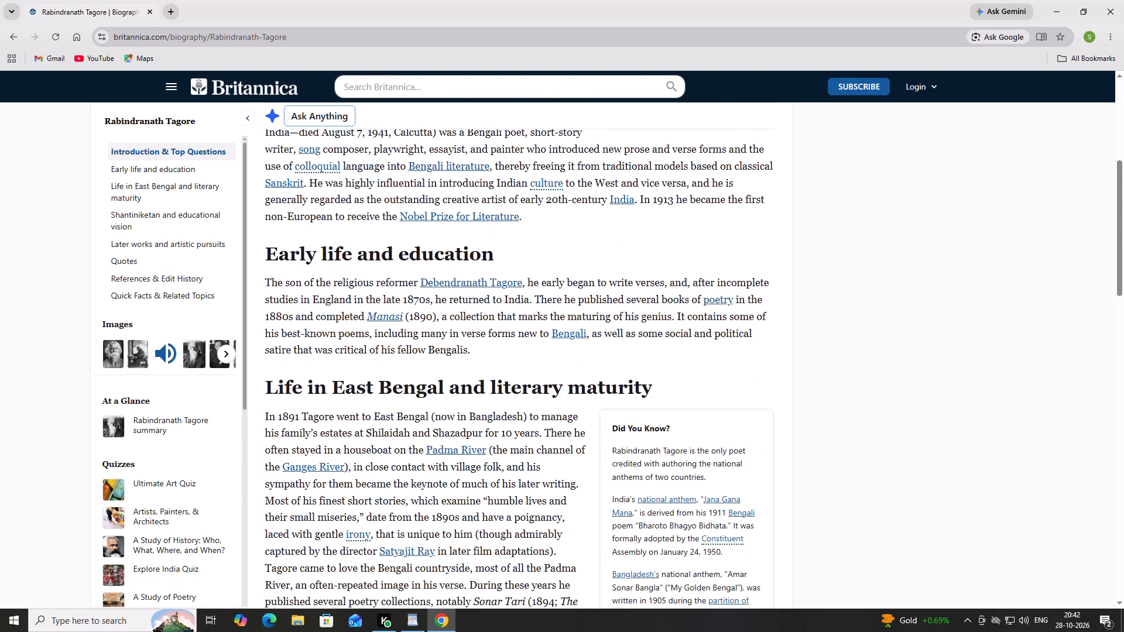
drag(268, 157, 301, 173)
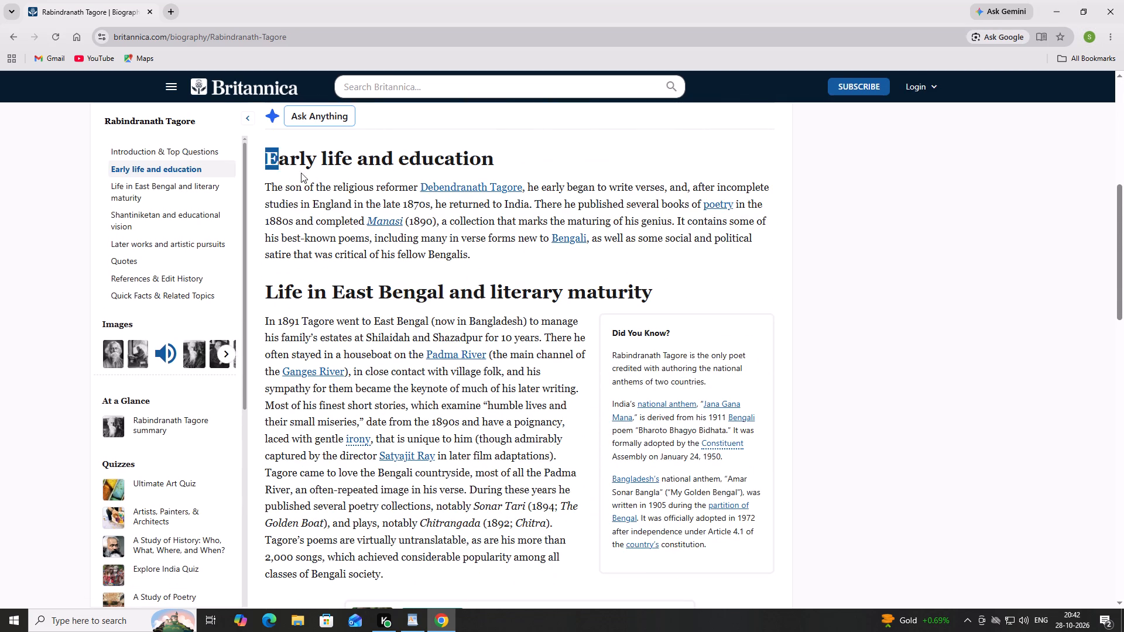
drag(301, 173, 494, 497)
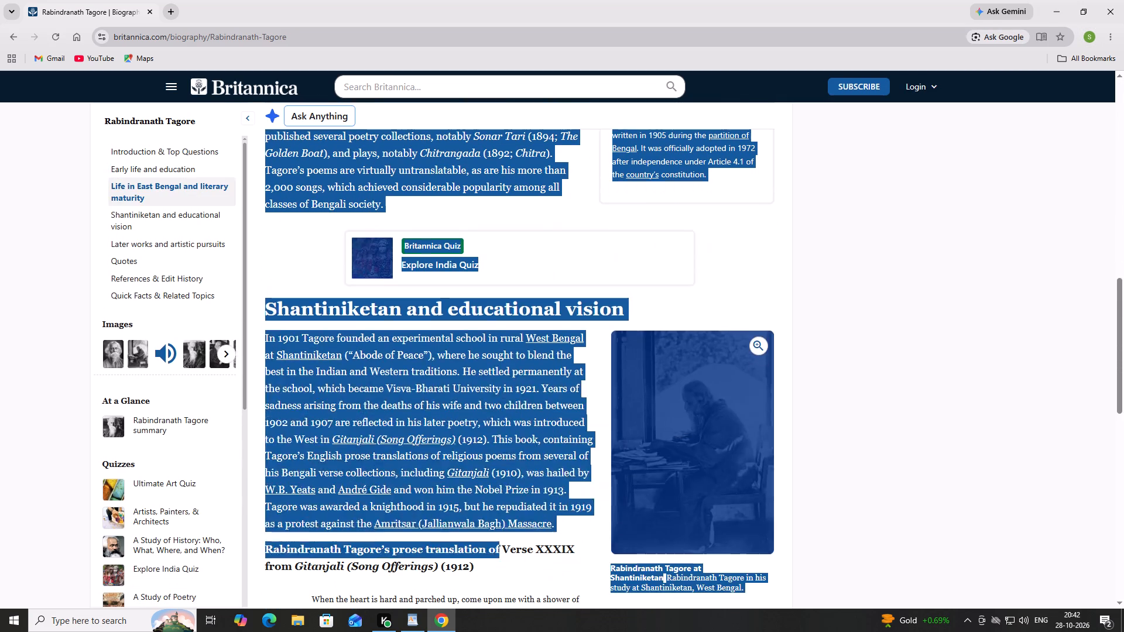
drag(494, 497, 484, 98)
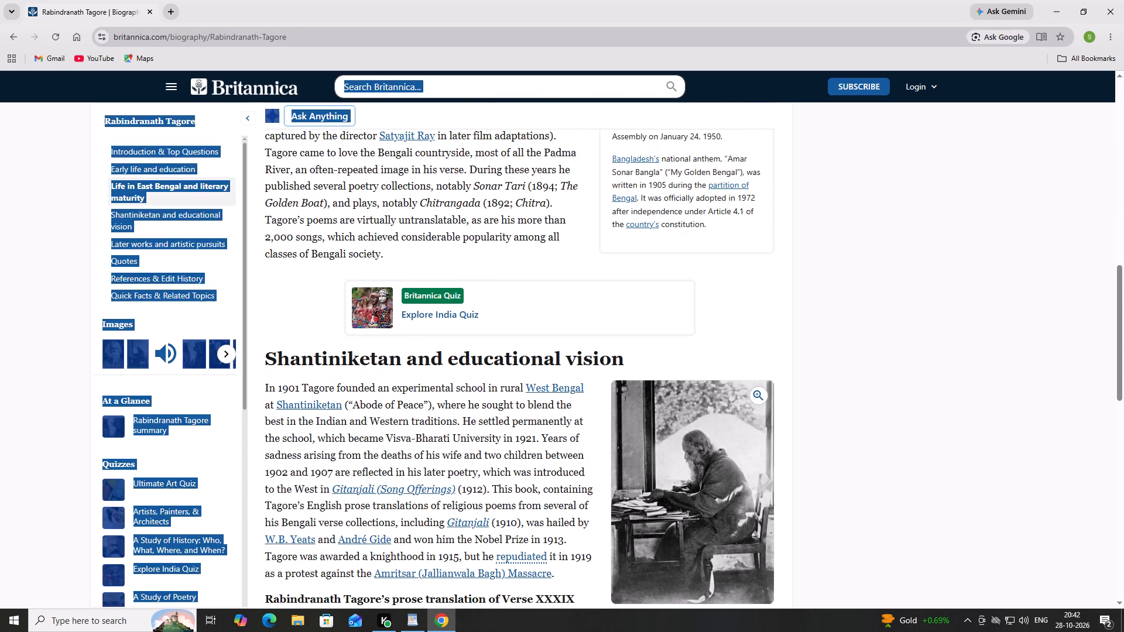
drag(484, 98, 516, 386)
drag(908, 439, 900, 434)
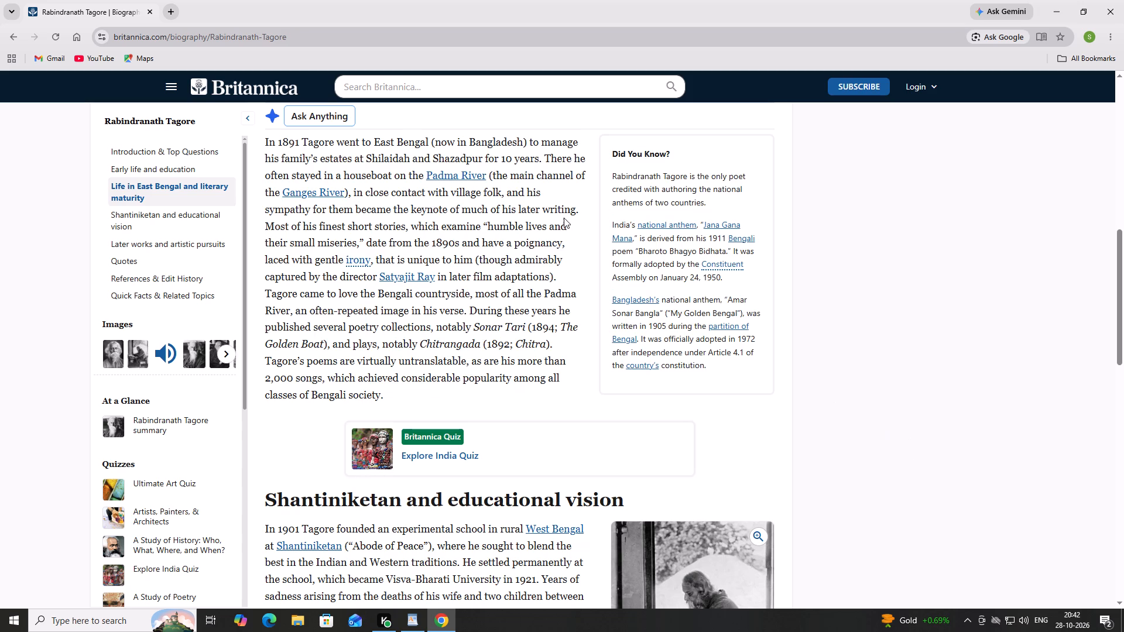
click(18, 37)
Open the NobelPrize.org result "Rabindranath Tagore – Facts" and look through the page for usable text.
scroll(443, 394, down, 5)
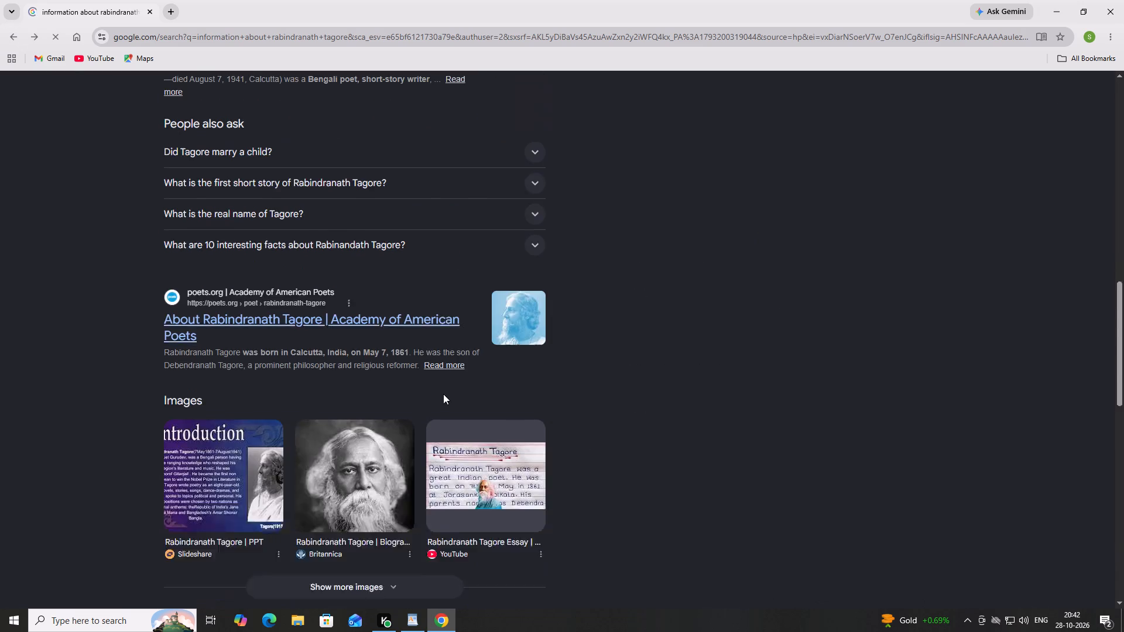
scroll(443, 394, down, 3)
scroll(354, 426, down, 1)
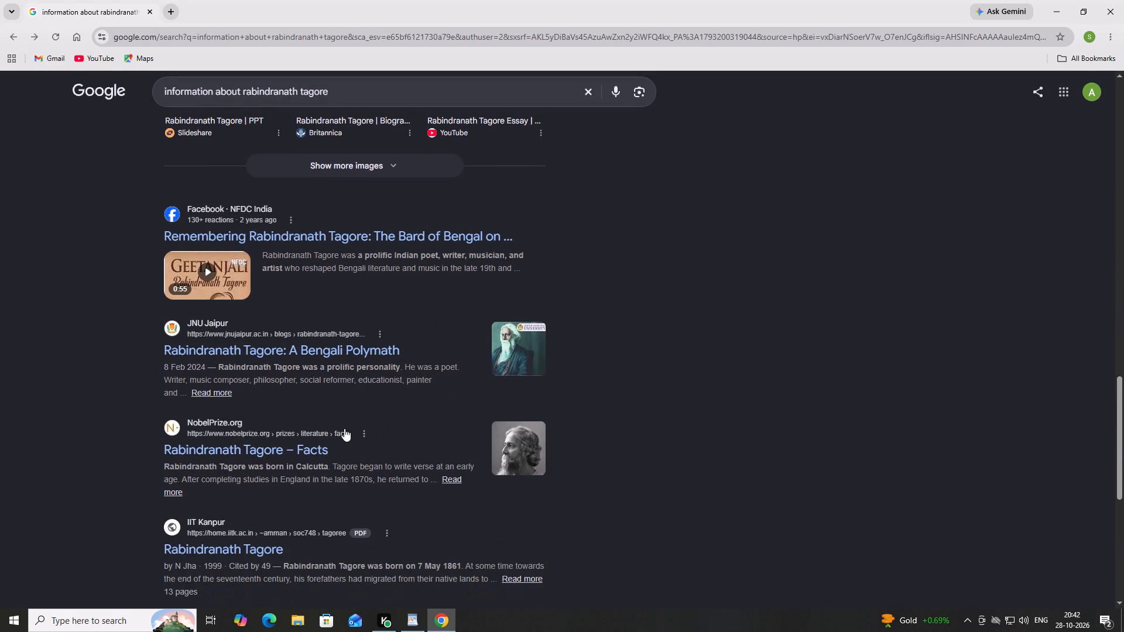
click(307, 444)
click(286, 451)
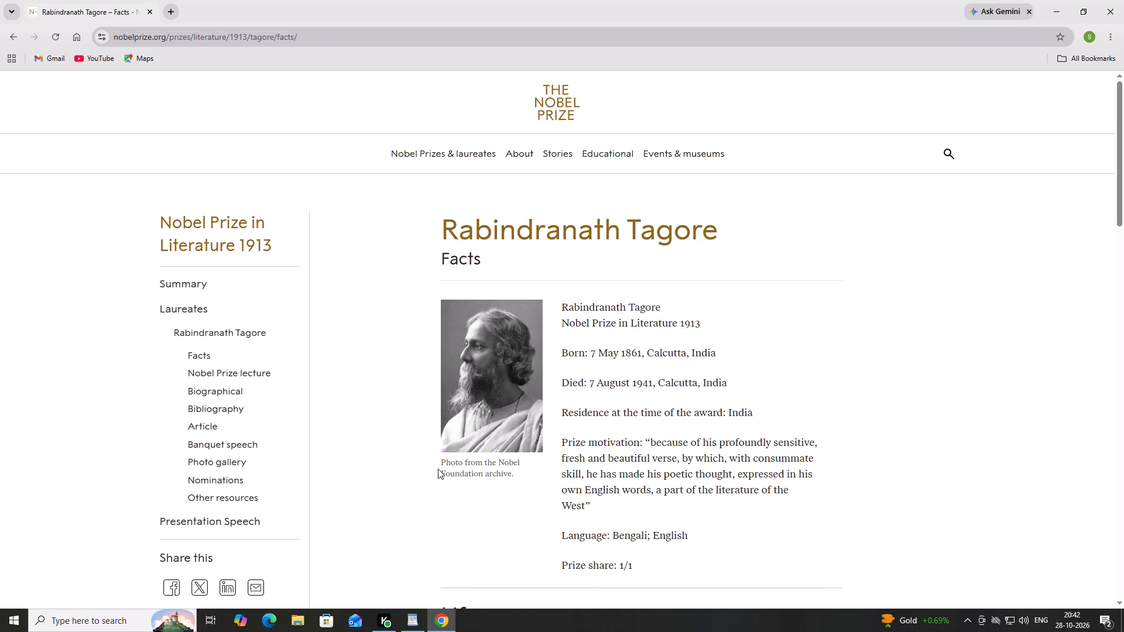
scroll(472, 397, down, 11)
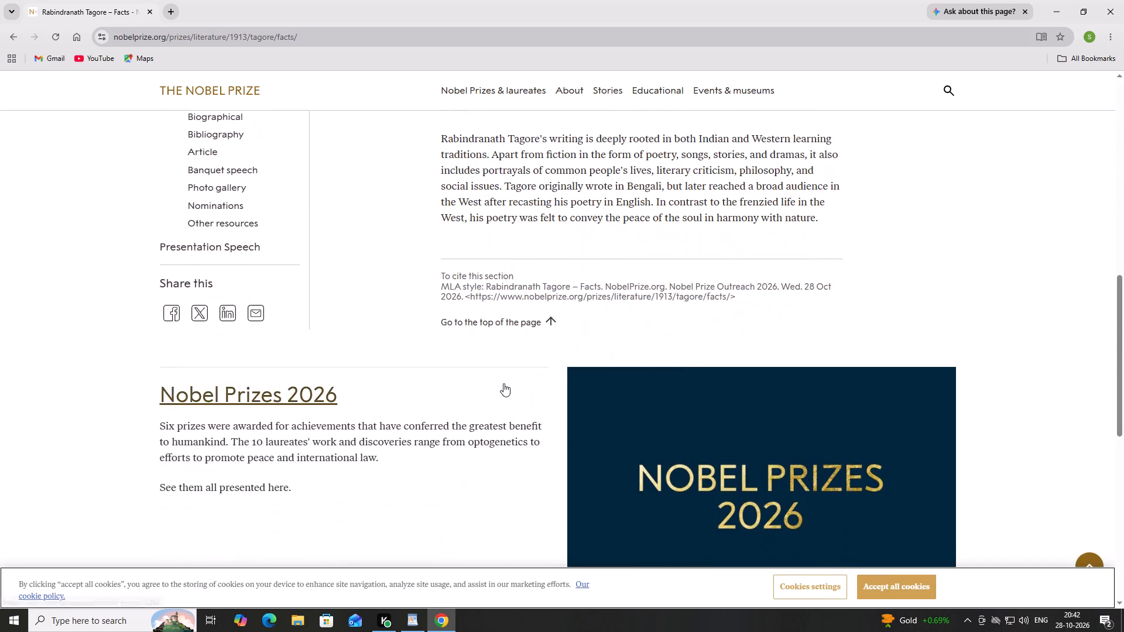
scroll(504, 383, up, 4)
scroll(508, 372, down, 1)
scroll(503, 366, up, 9)
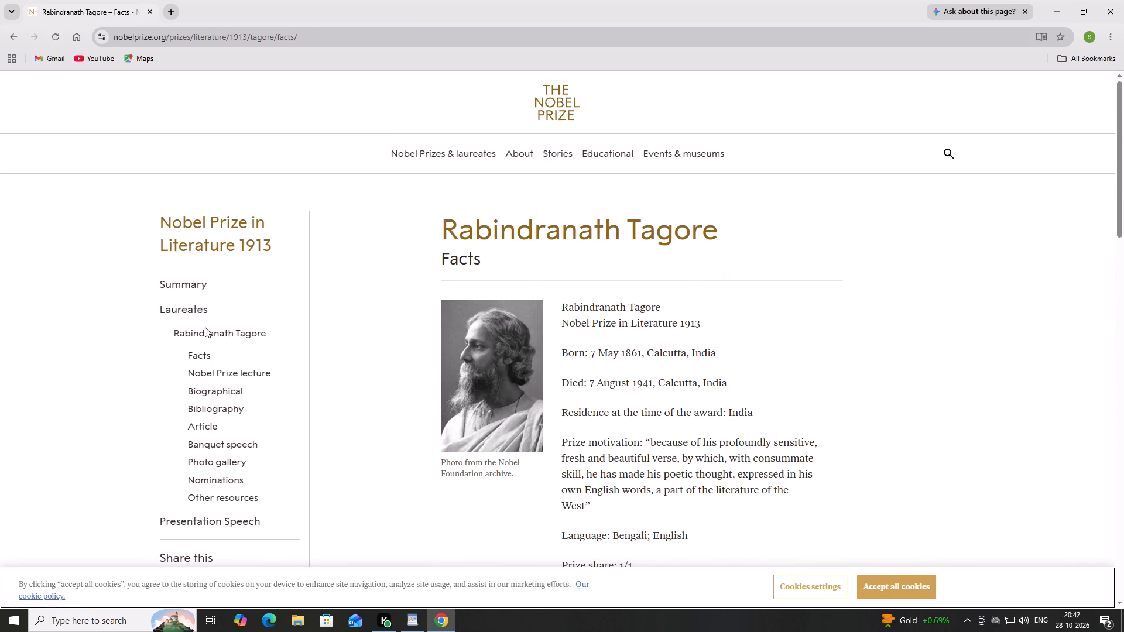
Reload the laureate's Facts page from the site navigation and read its Life and Work sections.
click(230, 322)
click(238, 336)
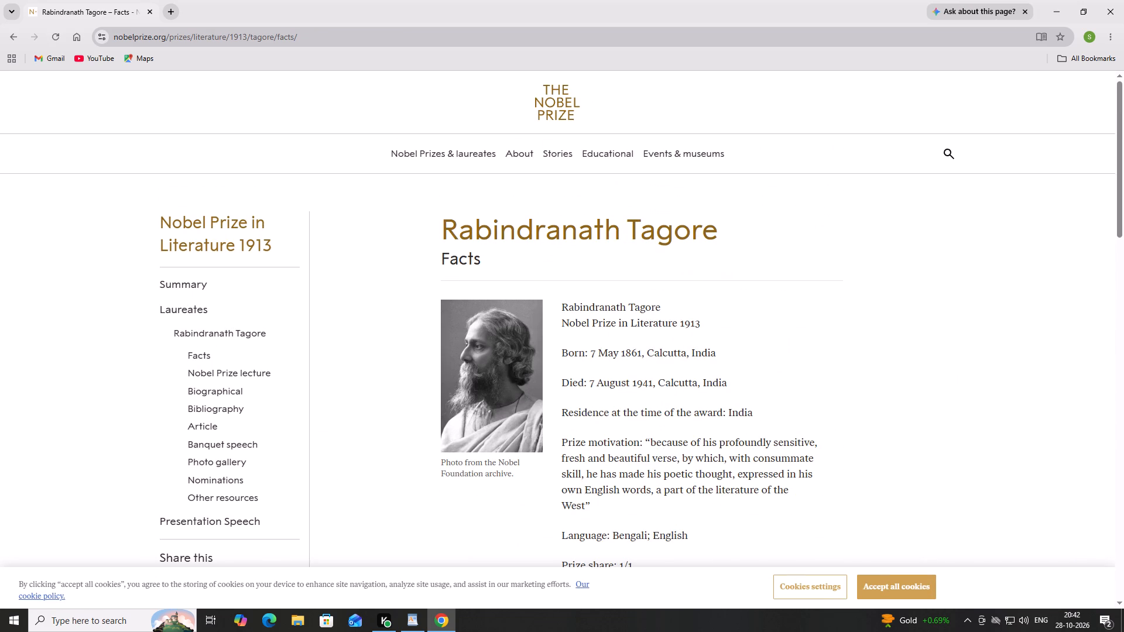
click(227, 336)
click(198, 336)
drag(210, 332, 213, 339)
click(205, 349)
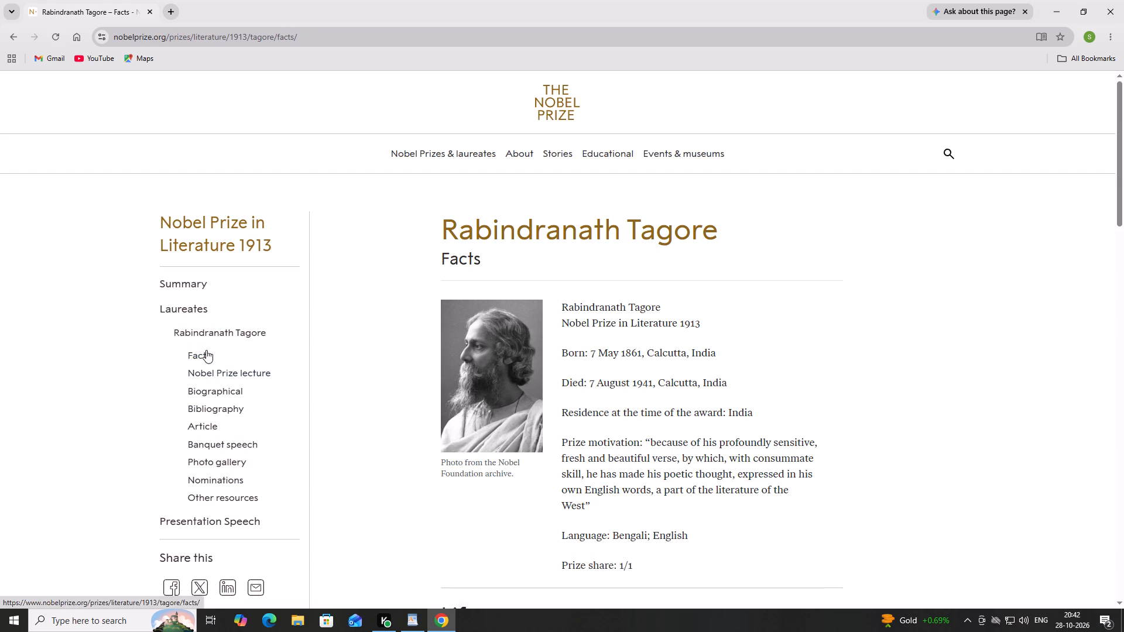
scroll(406, 366, down, 5)
middle_drag(437, 373, 453, 375)
scroll(447, 366, down, 8)
scroll(444, 366, up, 3)
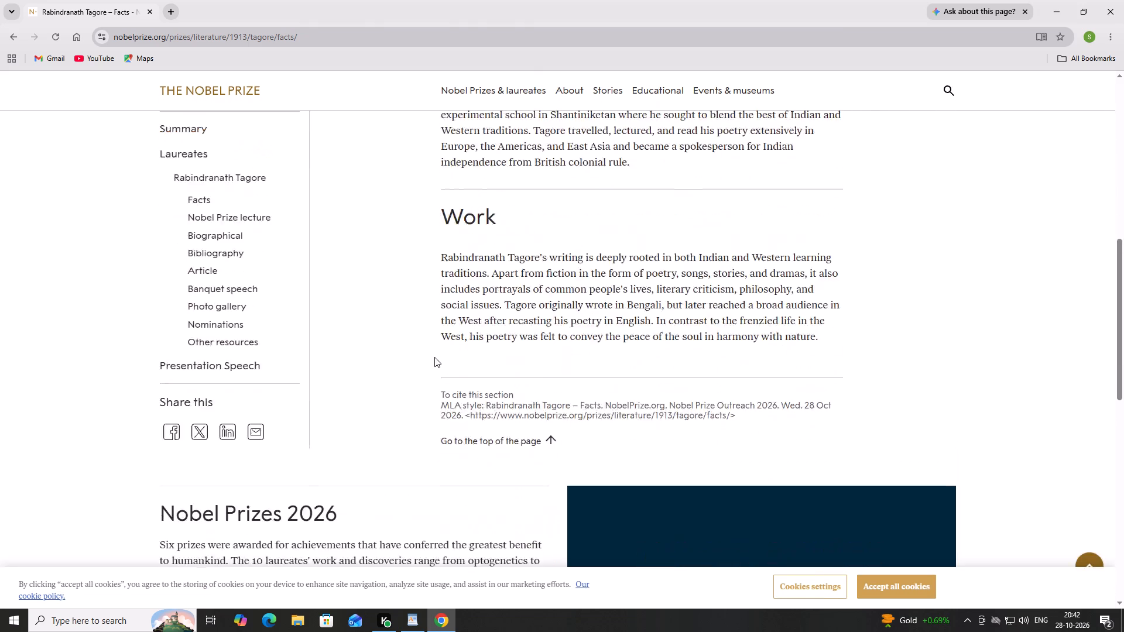
scroll(434, 357, up, 1)
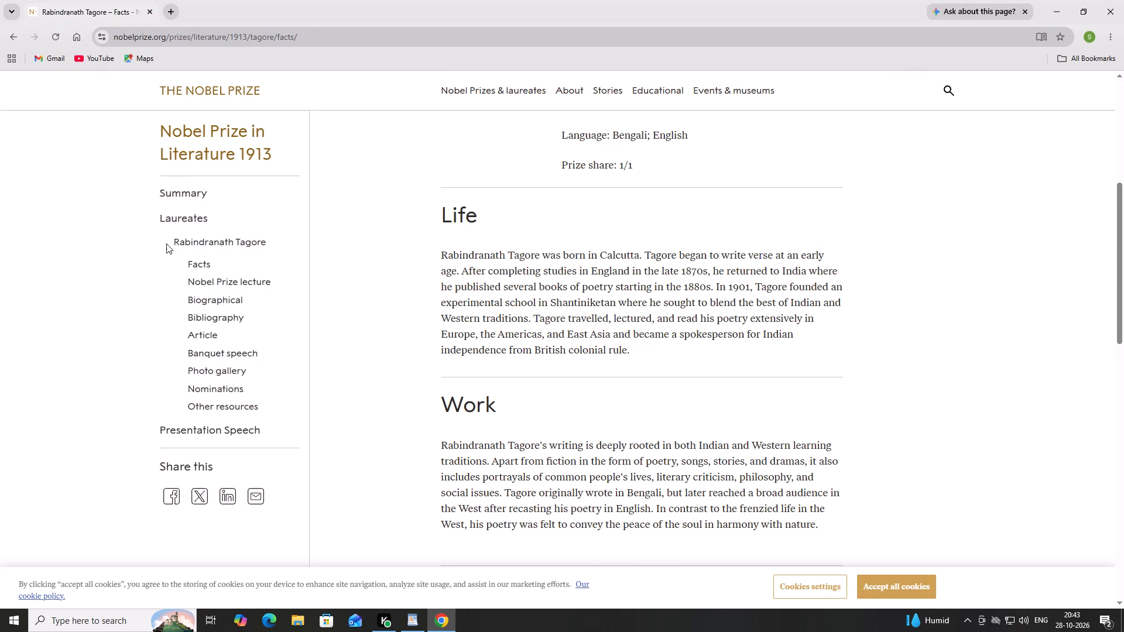
Check the Nobel Prize in Literature 1913 summary page, and go back to the search results.
click(200, 185)
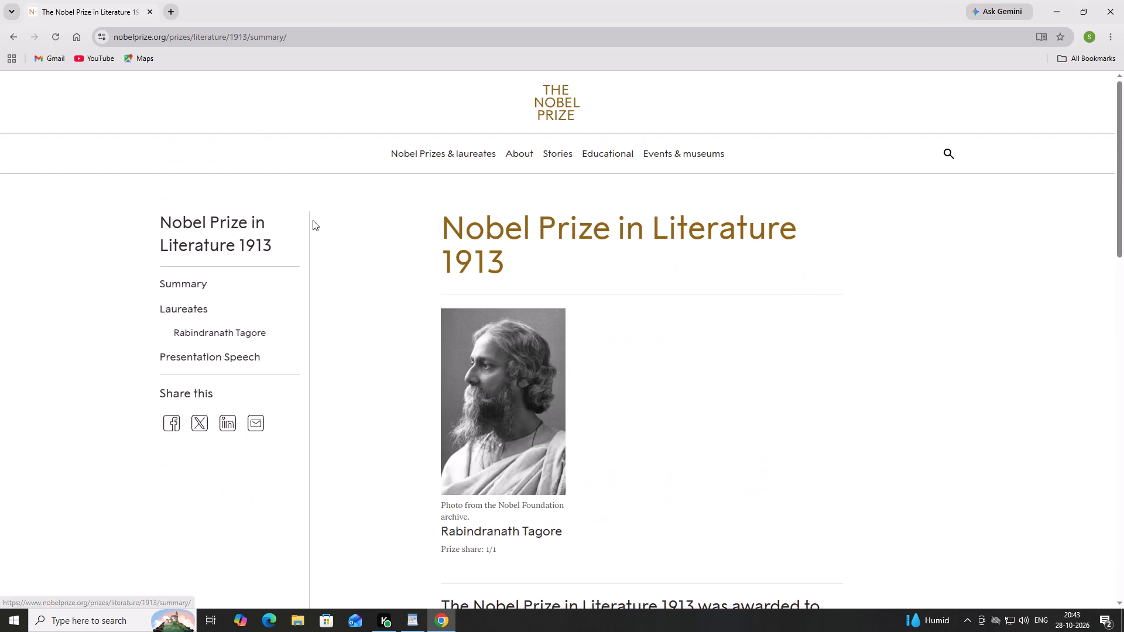
scroll(528, 359, down, 5)
scroll(540, 336, up, 4)
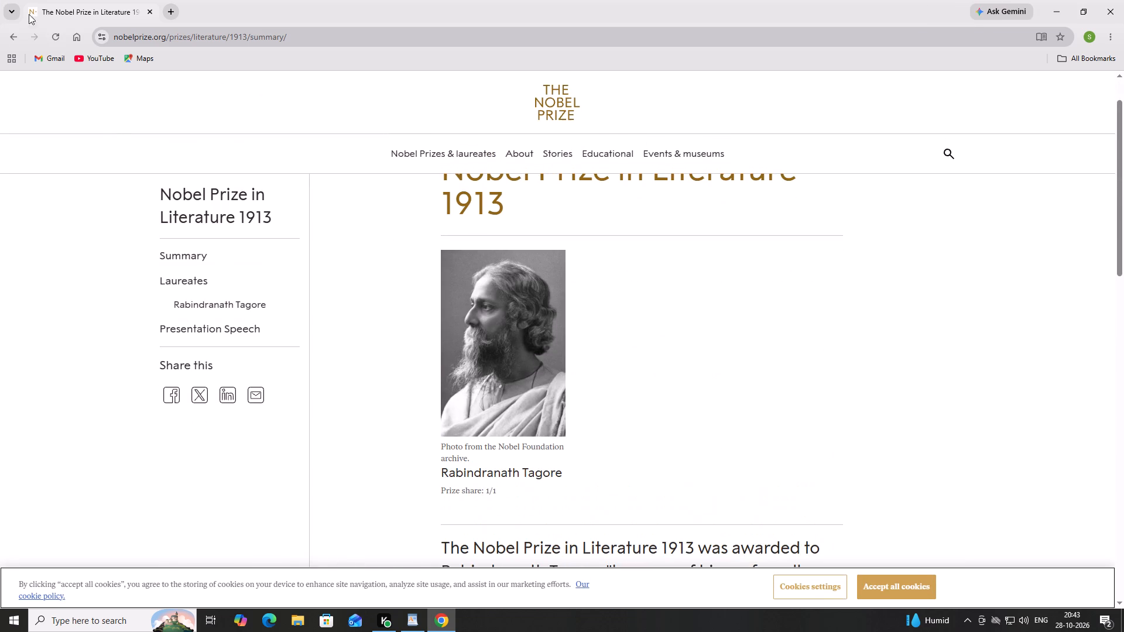
click(12, 41)
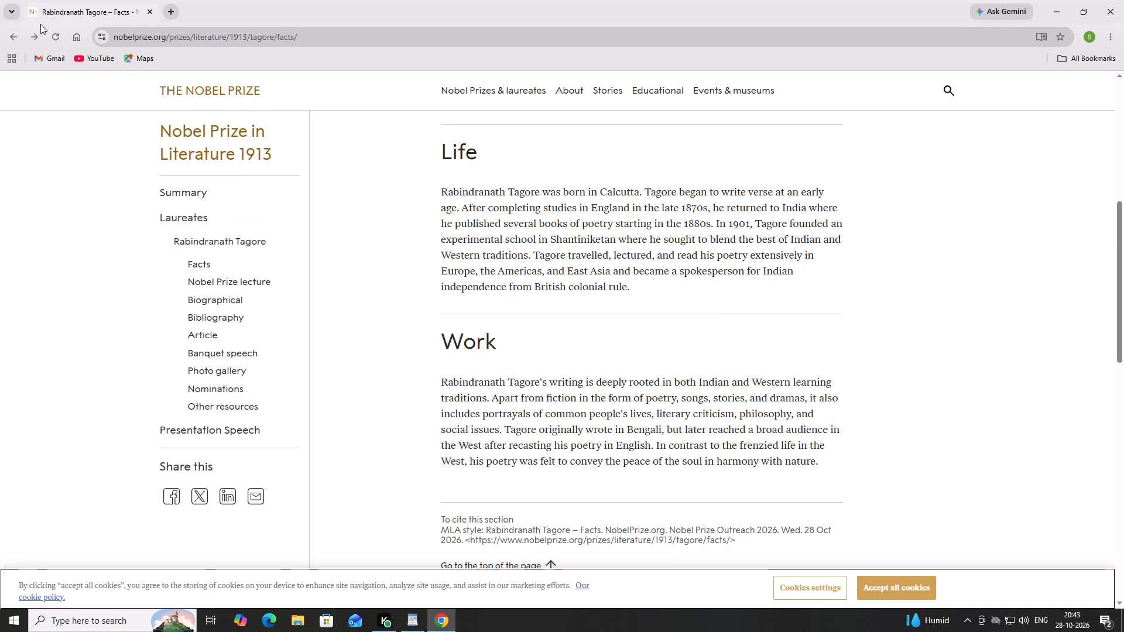
click(19, 32)
Open the IIT Kanpur PDF "Rabindranath Tagore", skim its first pages and return to the search results.
scroll(342, 406, down, 3)
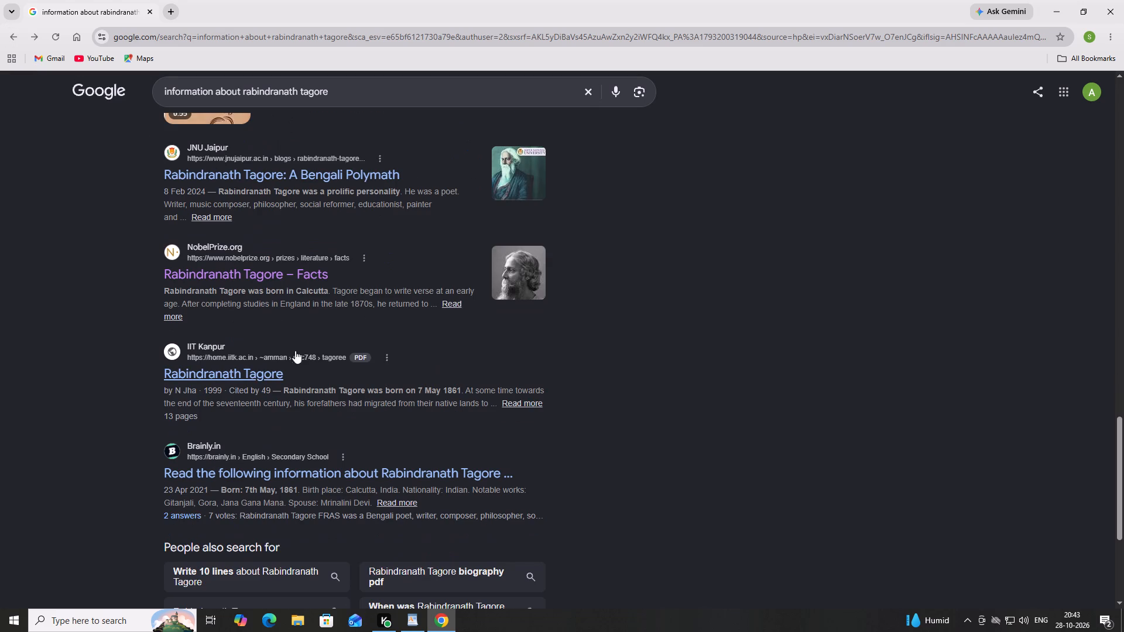
click(259, 368)
scroll(647, 319, down, 3)
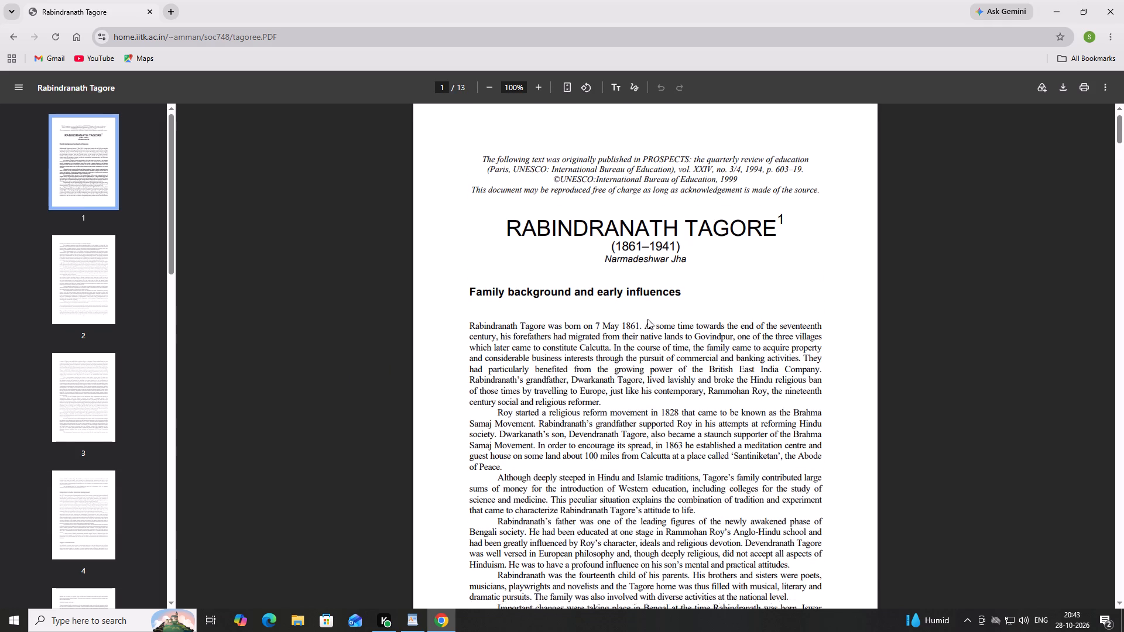
scroll(647, 319, down, 10)
scroll(625, 318, up, 3)
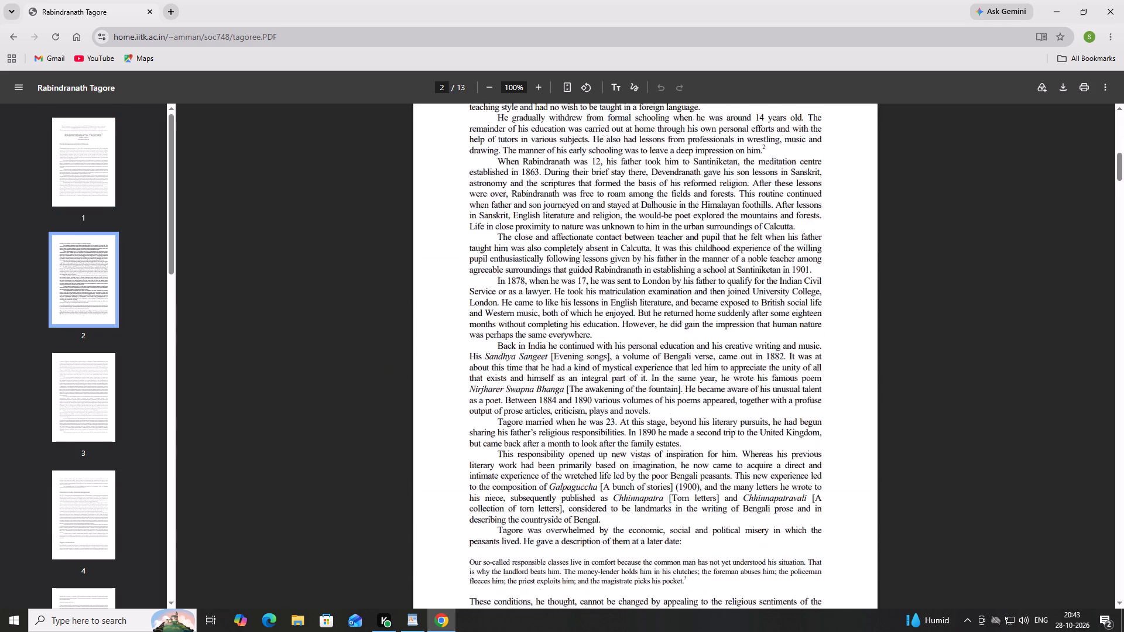
scroll(560, 284, up, 4)
scroll(228, 73, down, 1)
click(9, 36)
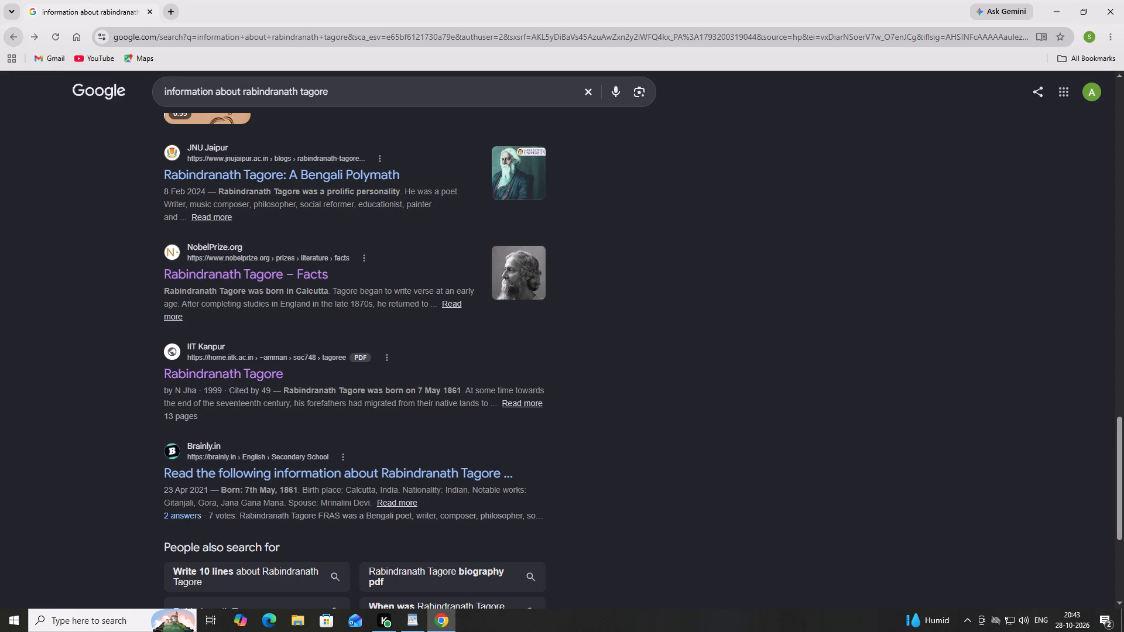
Look through the remaining search results and open the poets.org page "About Rabindranath Tagore | Academy of American Poets".
scroll(345, 441, down, 8)
scroll(342, 397, up, 2)
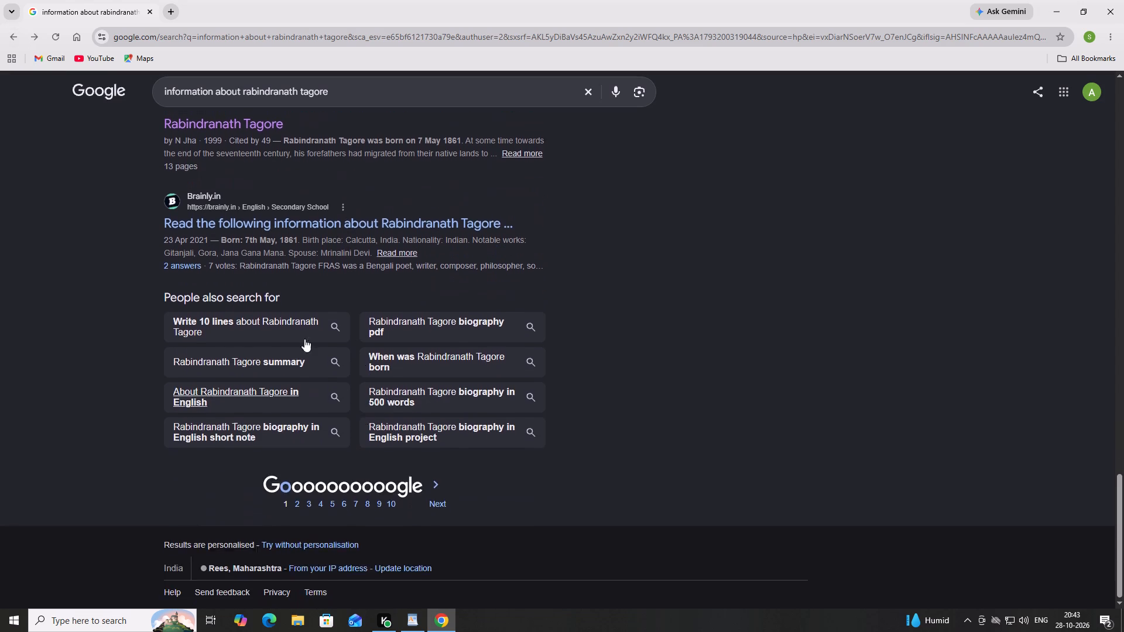
scroll(304, 339, up, 3)
scroll(307, 263, up, 7)
scroll(325, 307, up, 3)
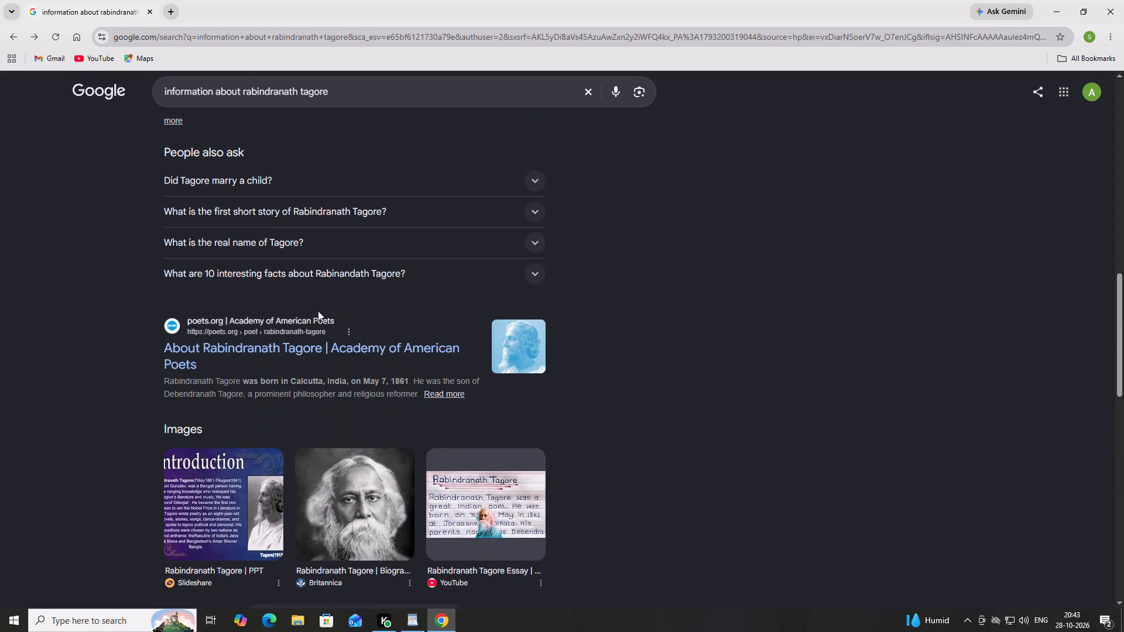
click(280, 345)
scroll(549, 412, down, 6)
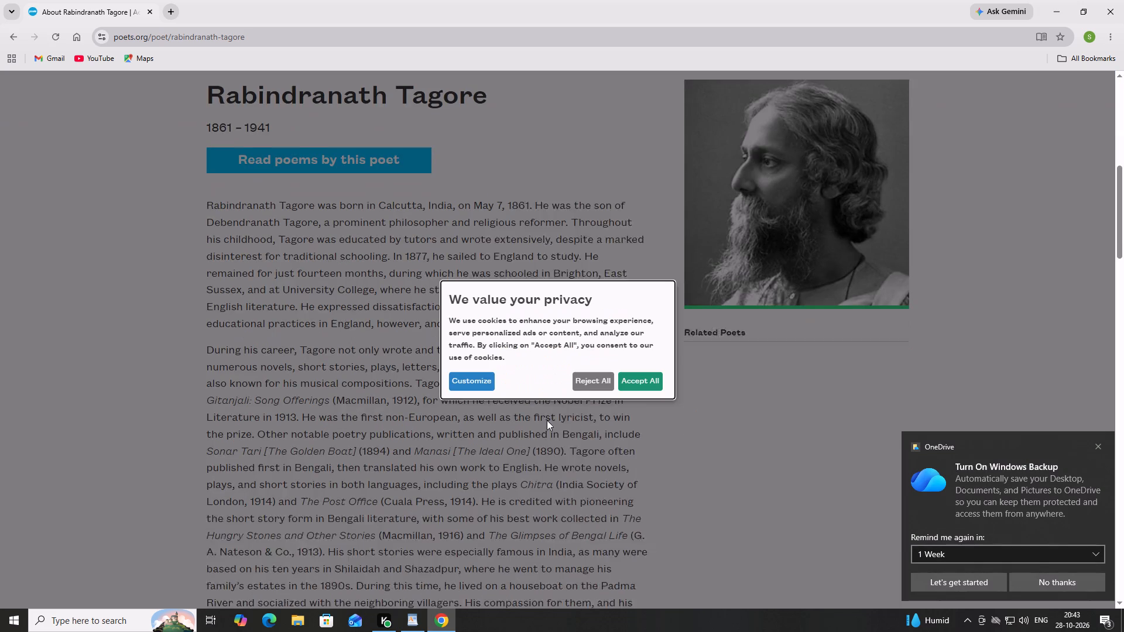
Reject all cookies on the poets.org page and dismiss the OneDrive backup notification.
click(747, 445)
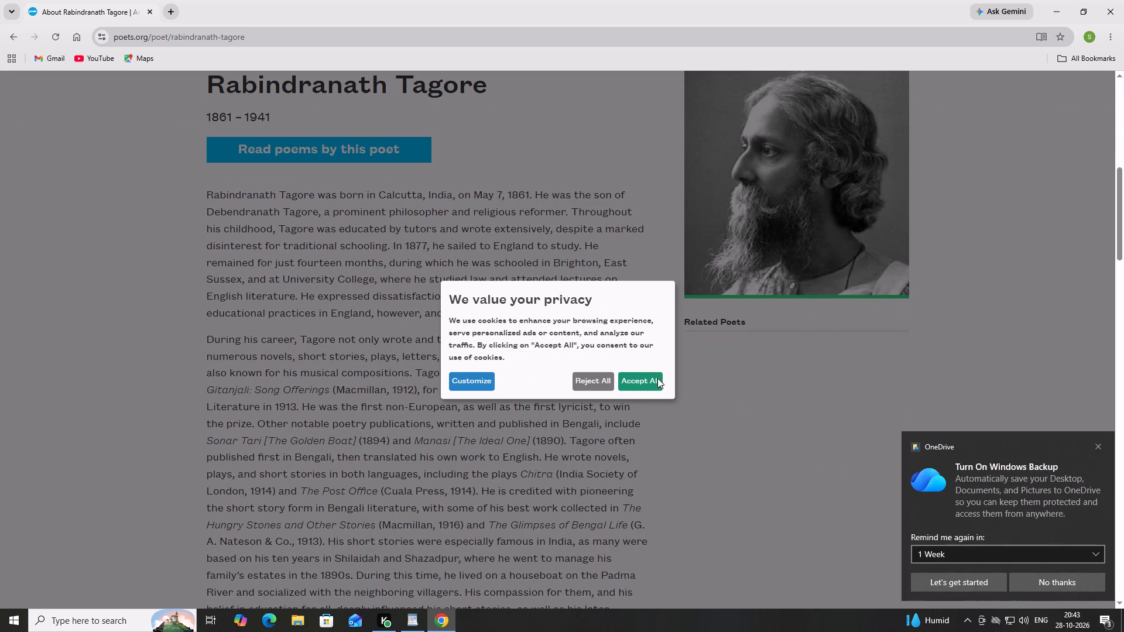
click(766, 420)
click(596, 382)
click(1103, 442)
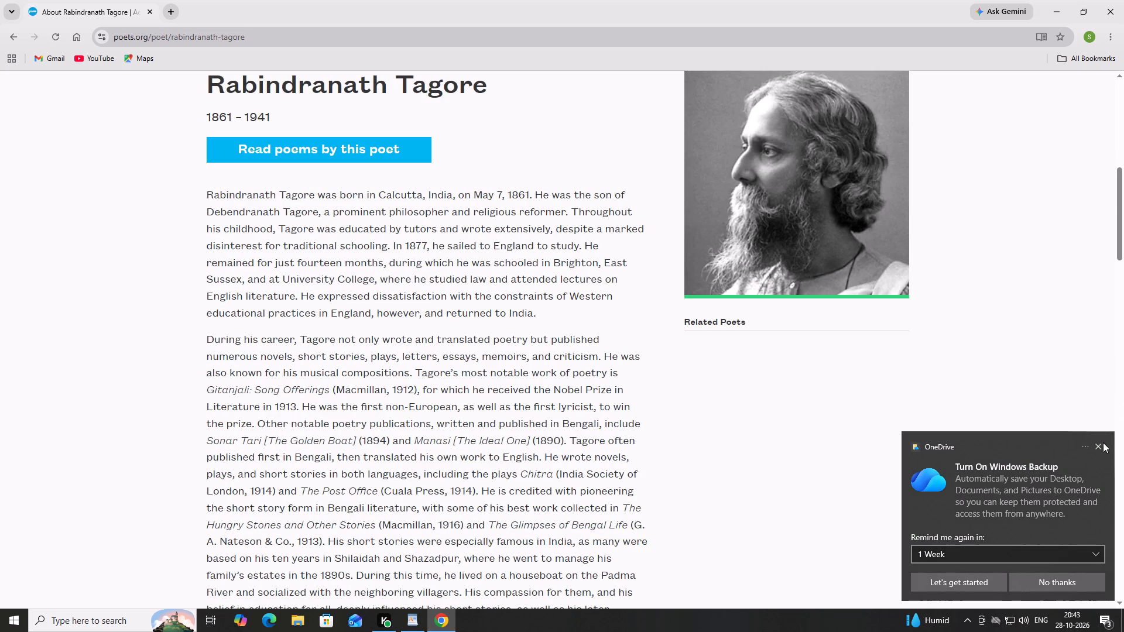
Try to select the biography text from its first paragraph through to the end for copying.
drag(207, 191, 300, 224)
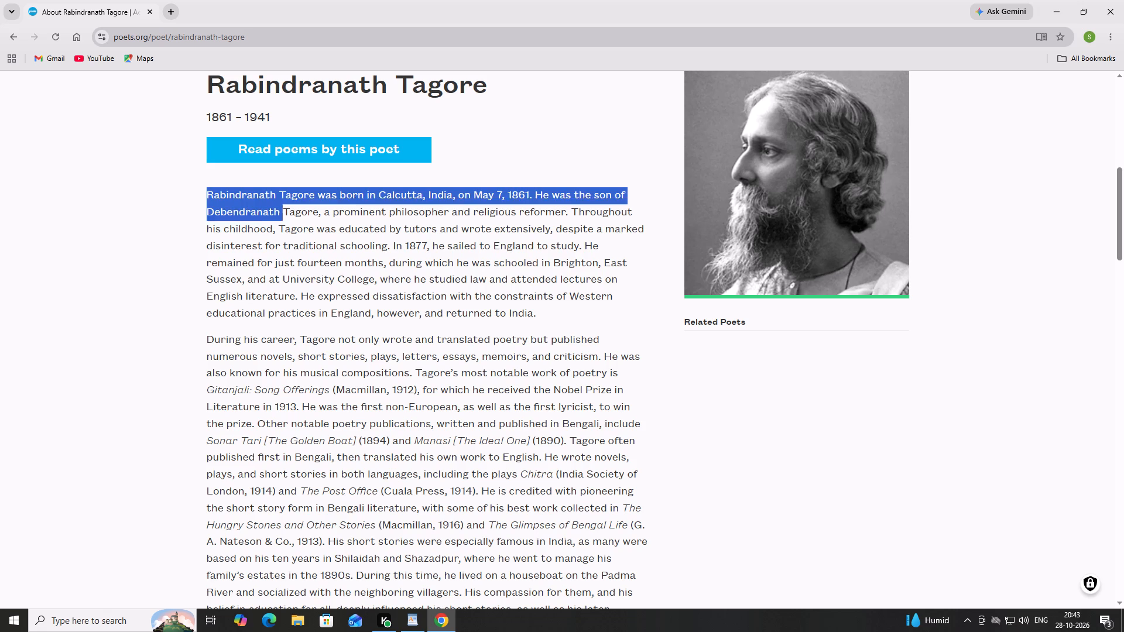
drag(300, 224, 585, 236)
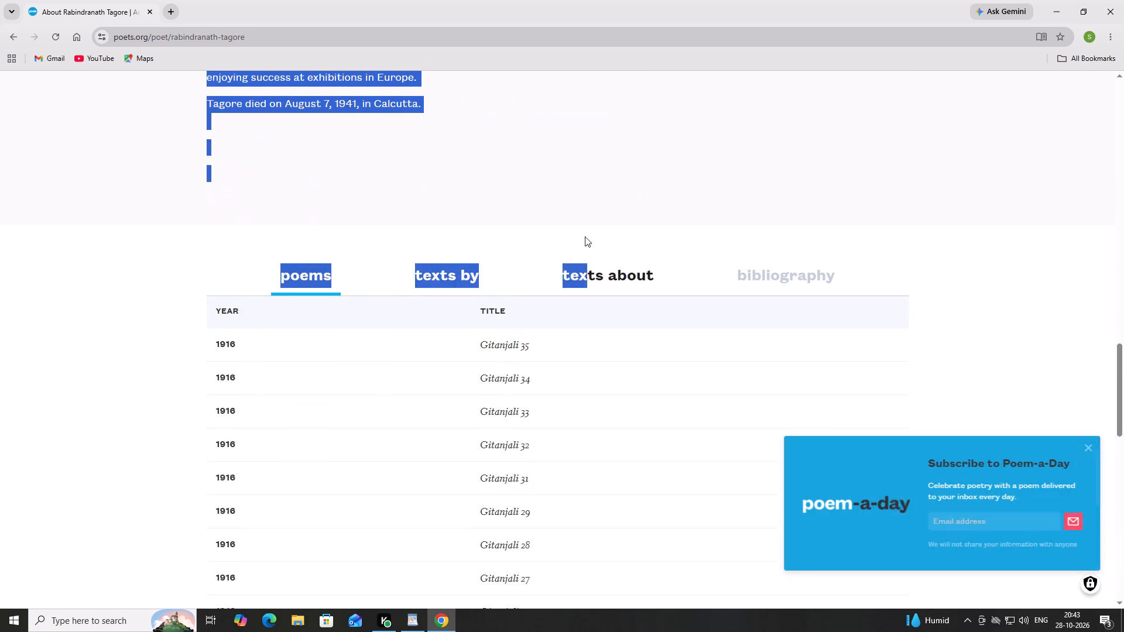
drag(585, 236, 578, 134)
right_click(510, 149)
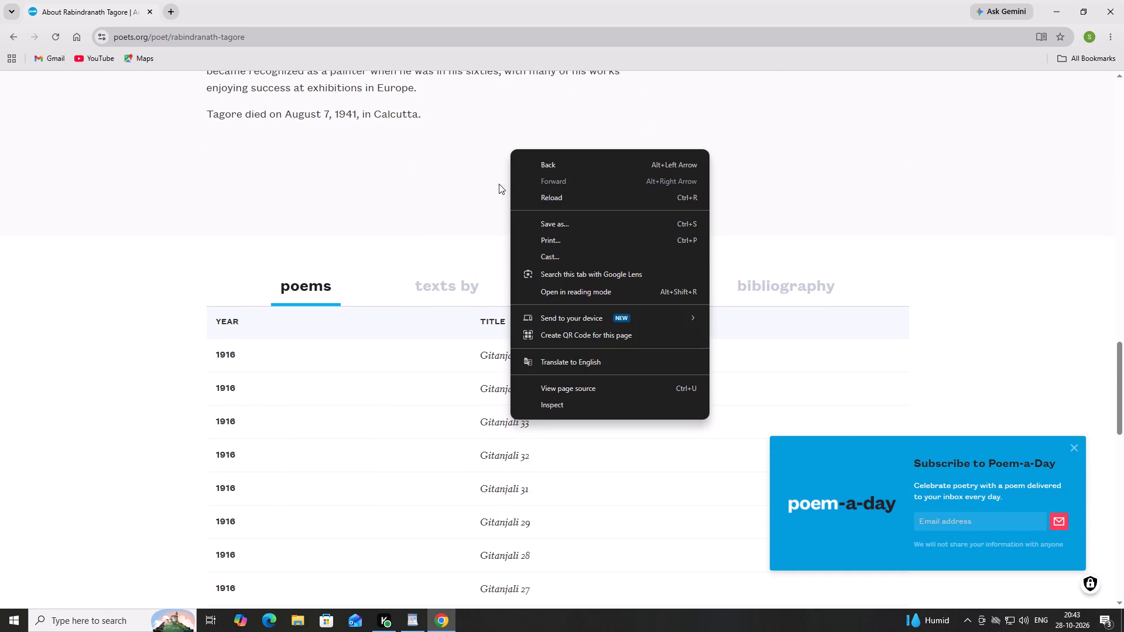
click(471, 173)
Copy the biography from "Rabindranath Tagore was born in Calcutta" through "across the world for this project.".
scroll(486, 126, up, 4)
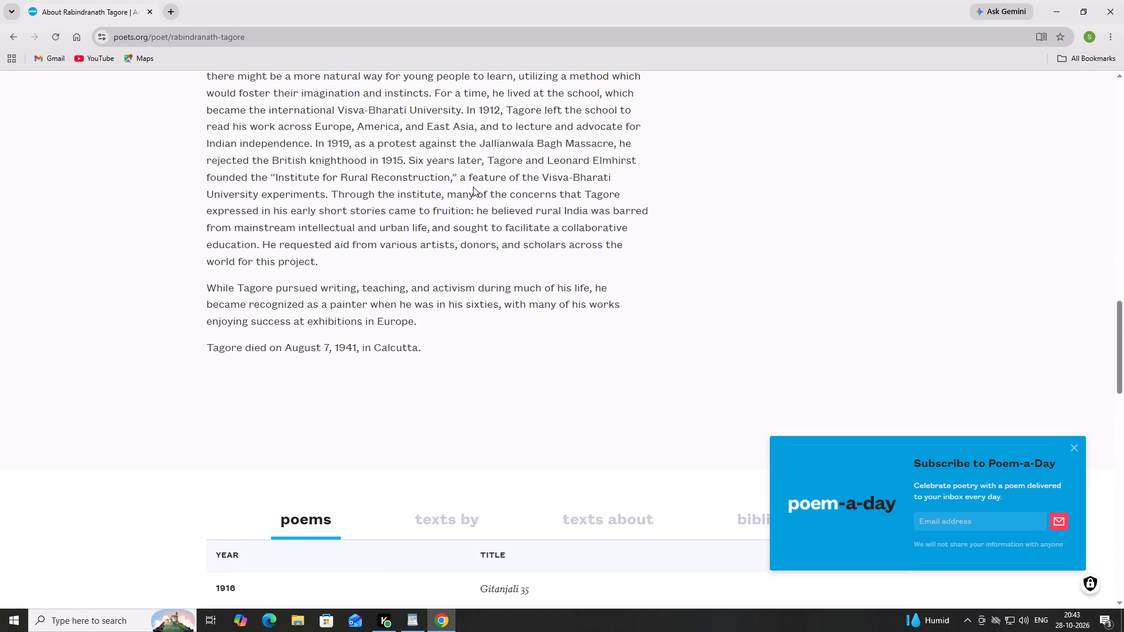
scroll(470, 186, up, 17)
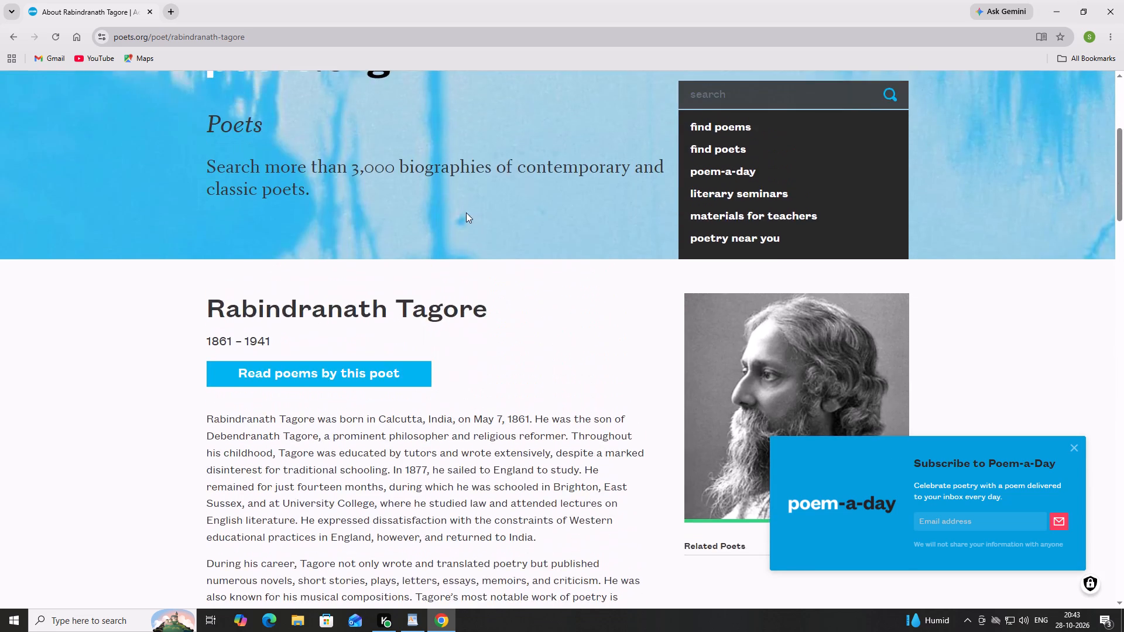
scroll(466, 212, down, 3)
drag(208, 240, 290, 302)
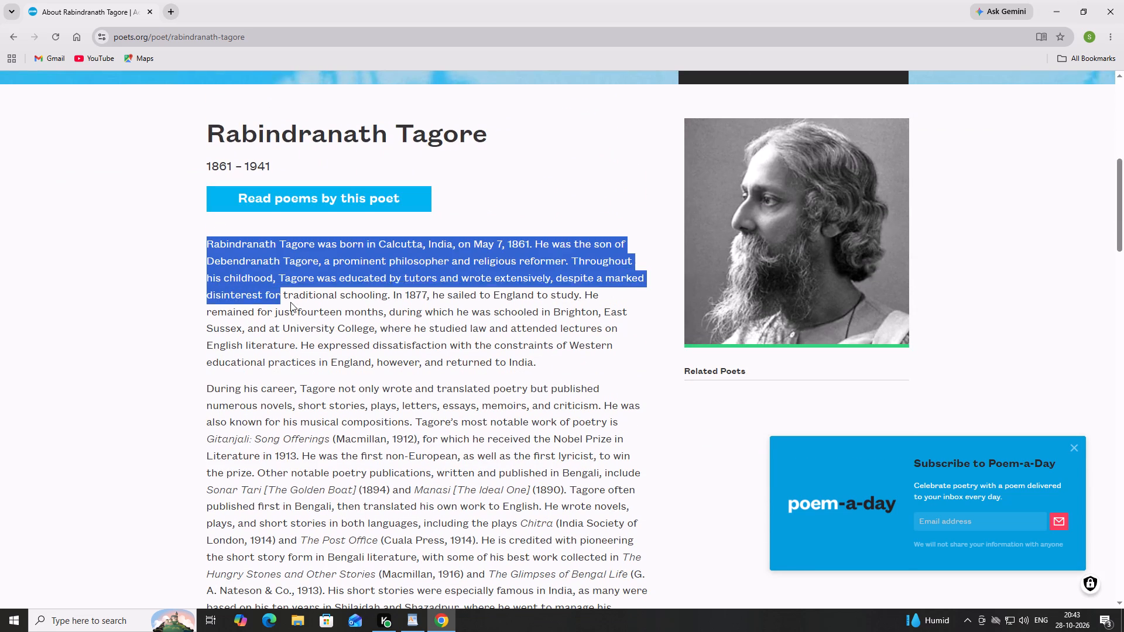
drag(290, 302, 450, 233)
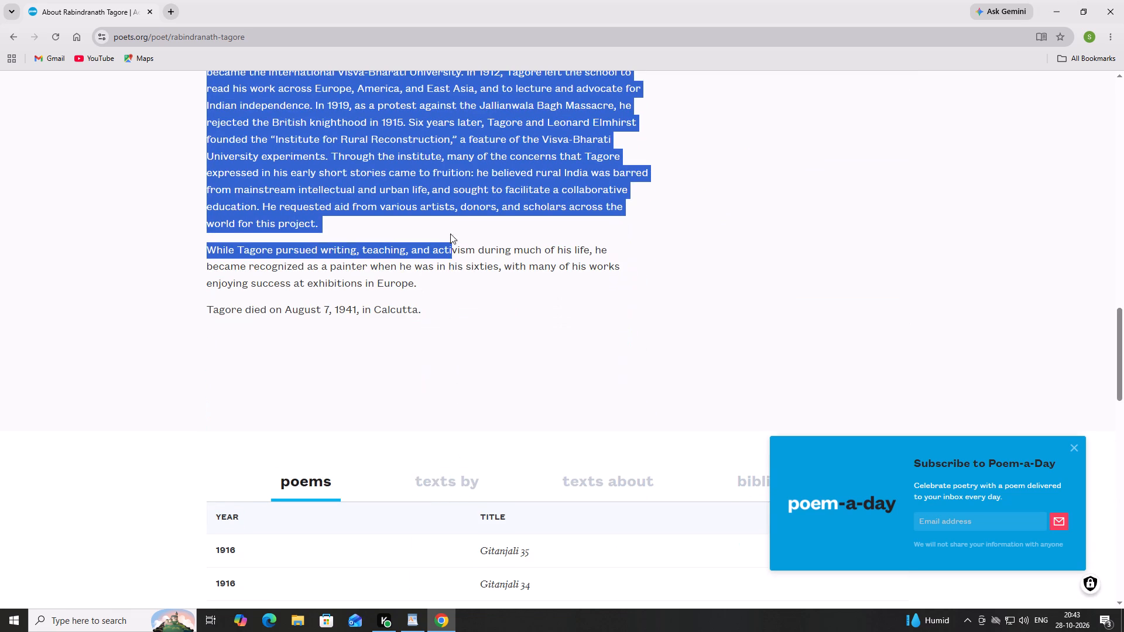
drag(450, 233, 390, 217)
right_click(385, 212)
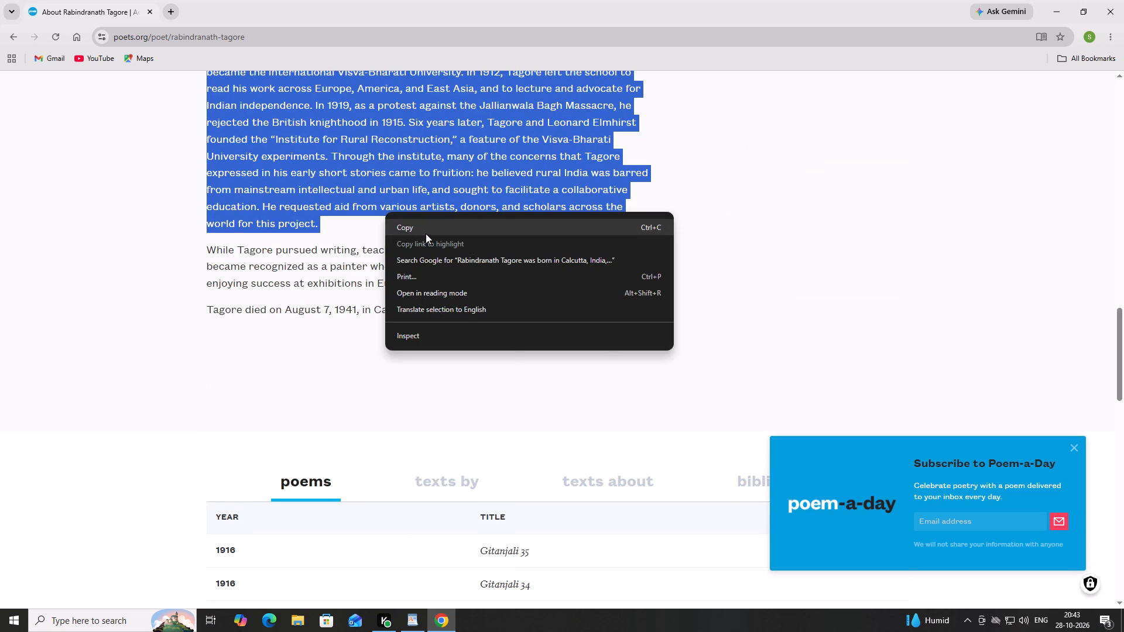
click(426, 233)
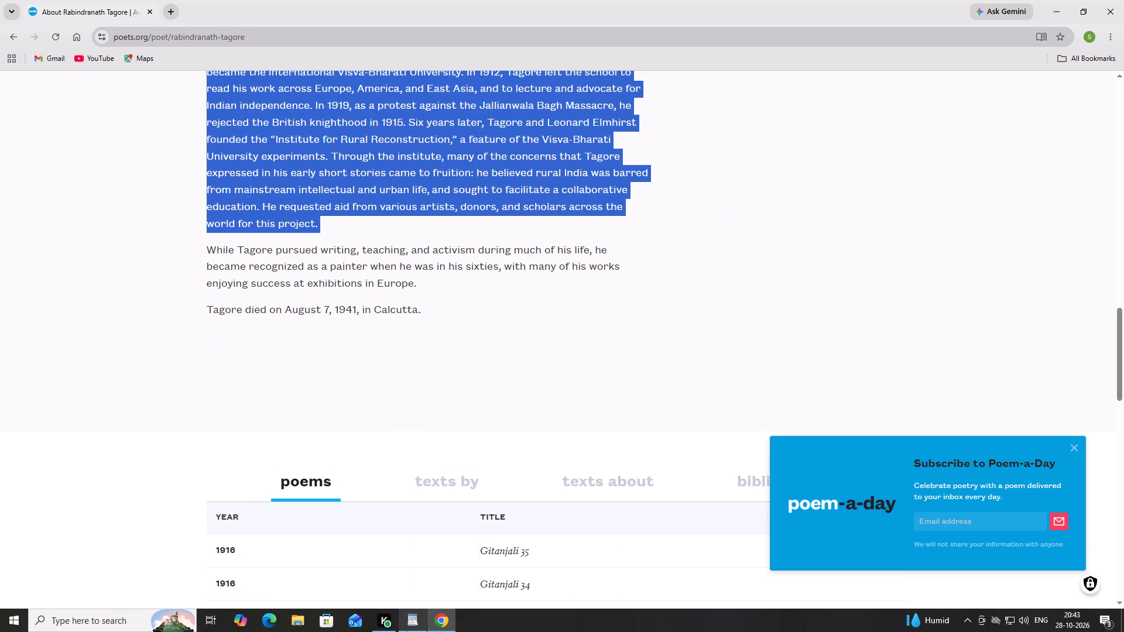
Switch to WordPad and paste the copied biography on the empty line beneath the Tagore picture.
click(410, 628)
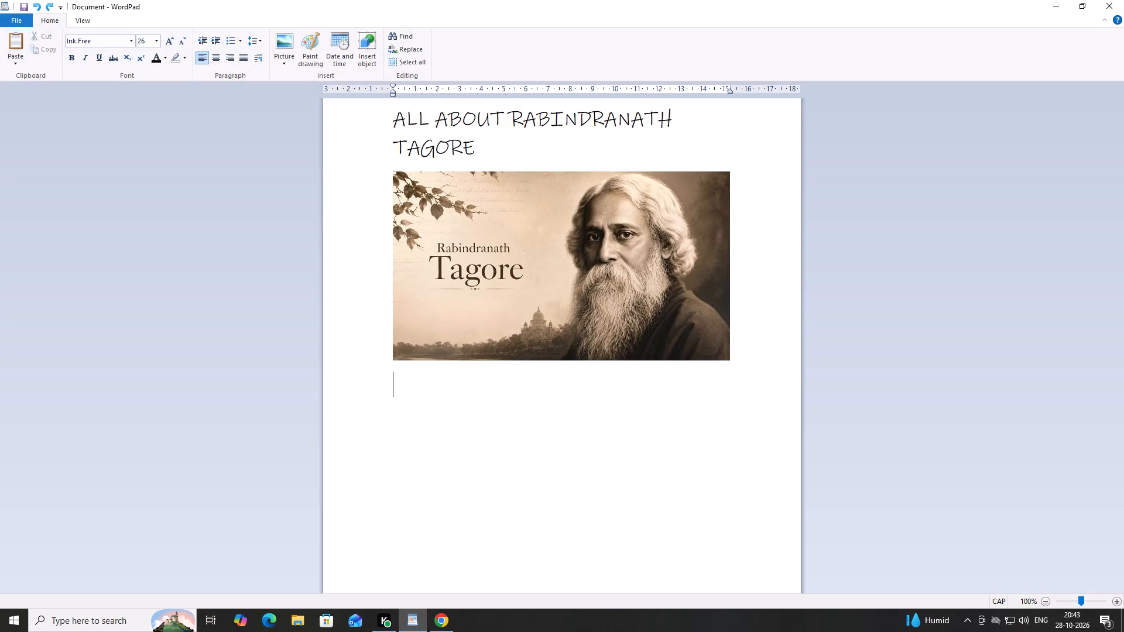
right_click(393, 377)
click(417, 410)
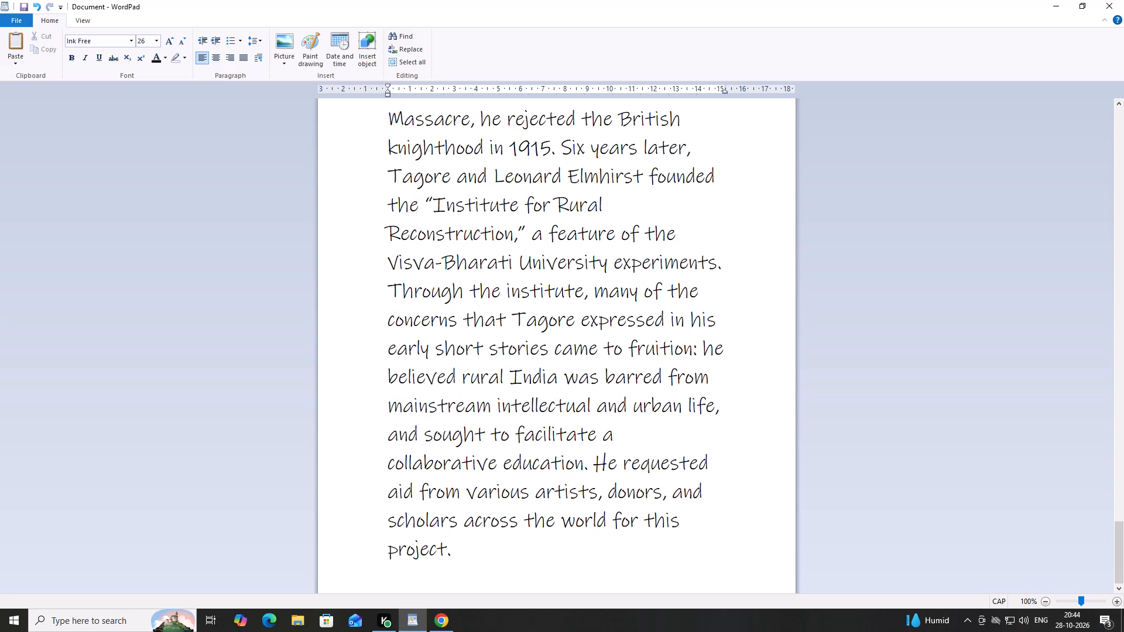
Read through the pasted biography in the document and return to its end.
scroll(436, 445, up, 4)
scroll(444, 439, up, 20)
scroll(444, 439, up, 3)
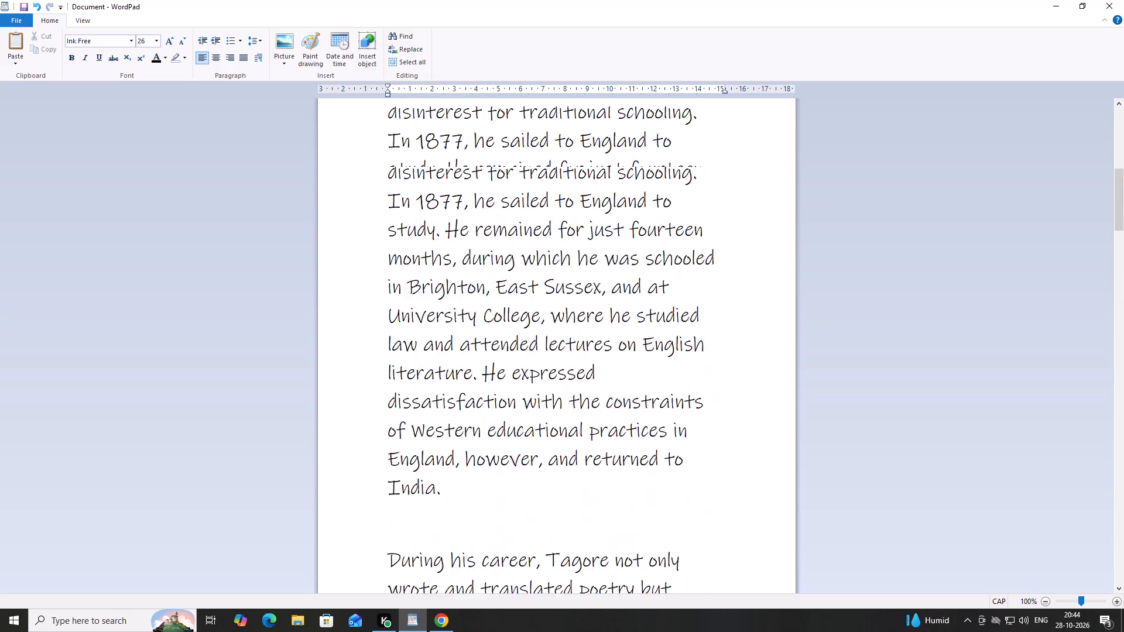
scroll(459, 410, up, 7)
scroll(462, 404, down, 20)
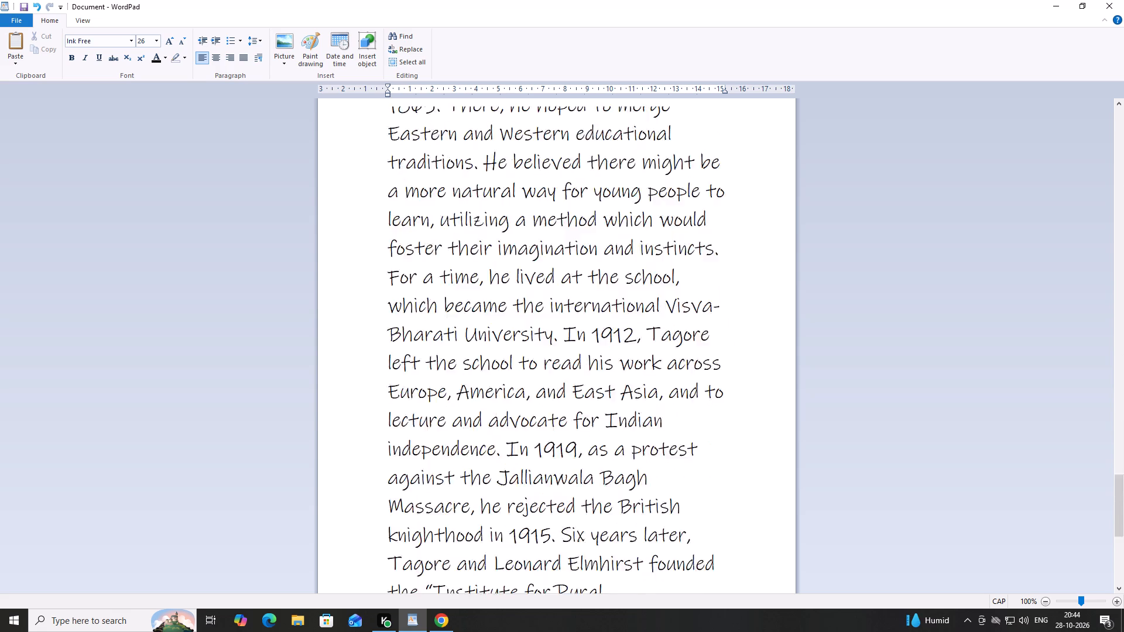
scroll(449, 400, down, 6)
scroll(496, 361, up, 15)
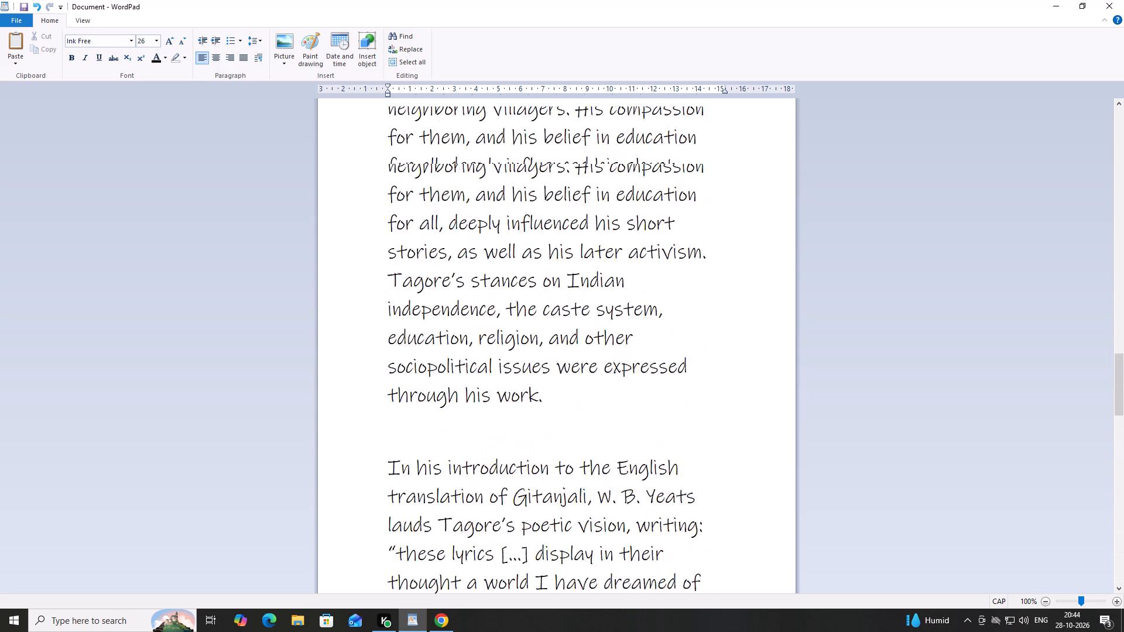
scroll(496, 355, up, 9)
scroll(496, 353, down, 9)
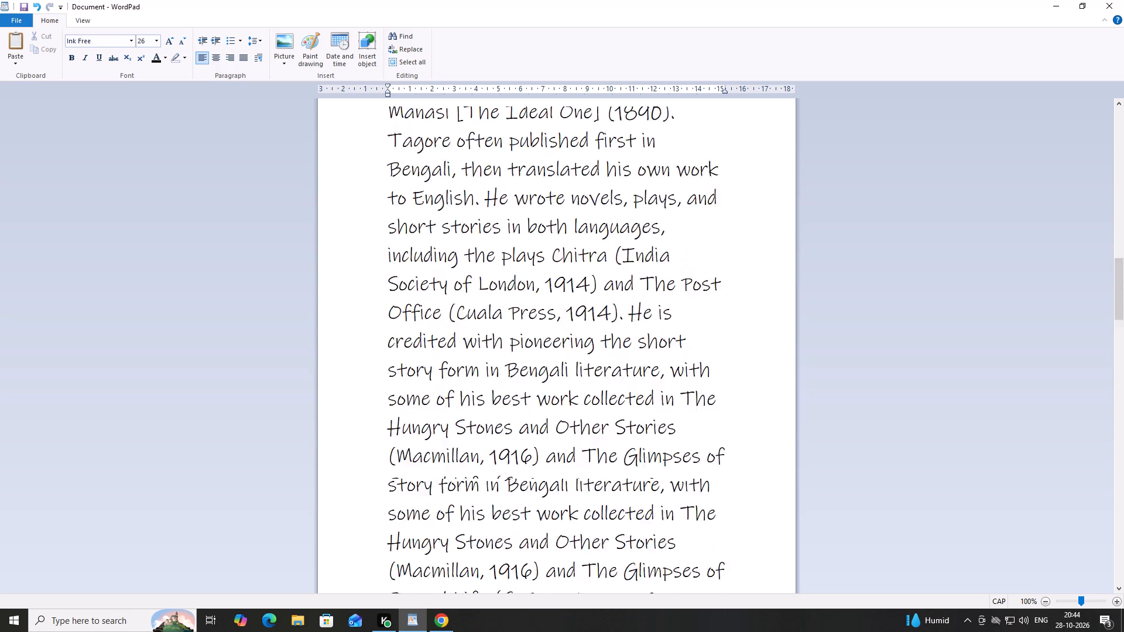
scroll(501, 331, down, 16)
scroll(492, 371, down, 5)
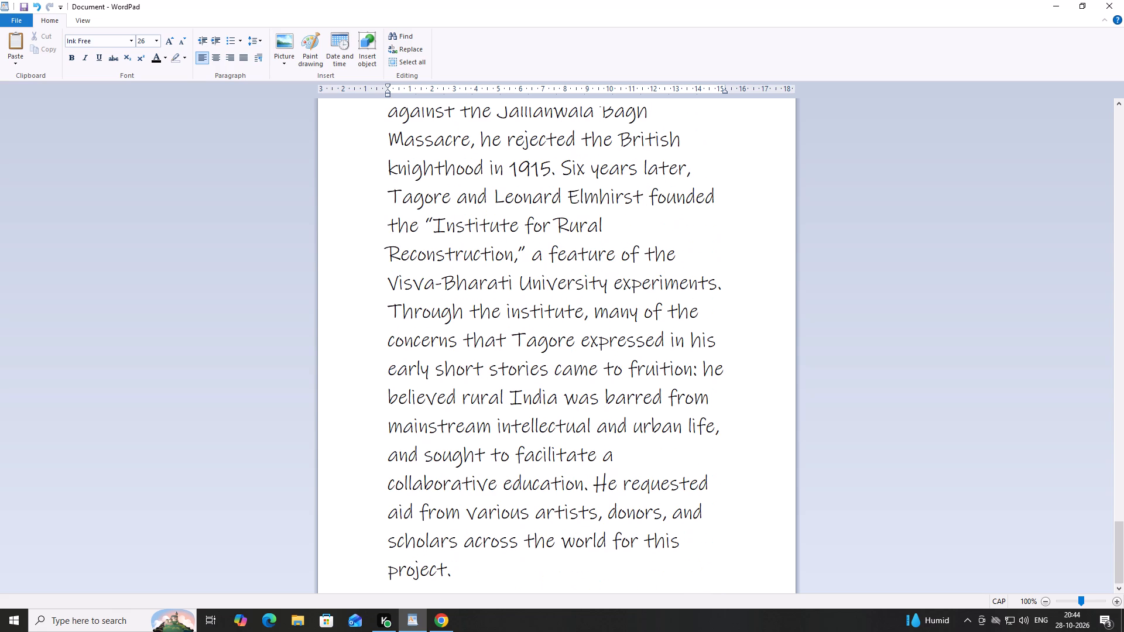
Insert the picture "images rbt" from Downloads on a new line after the last paragraph, and place the cursor beneath it.
click(467, 578)
key(Return)
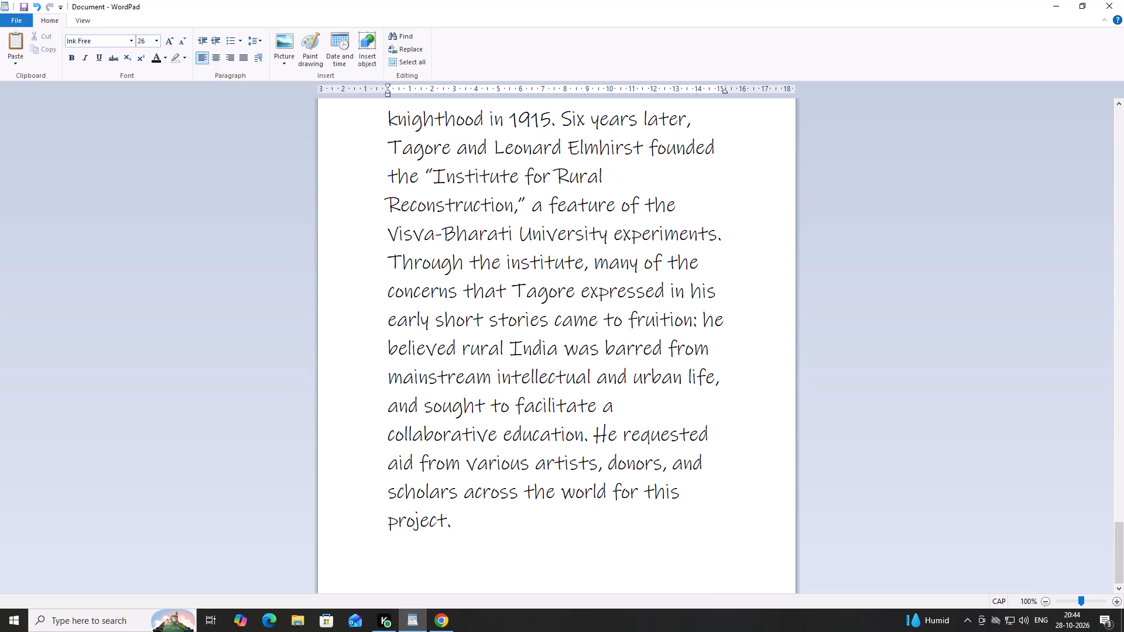
click(279, 37)
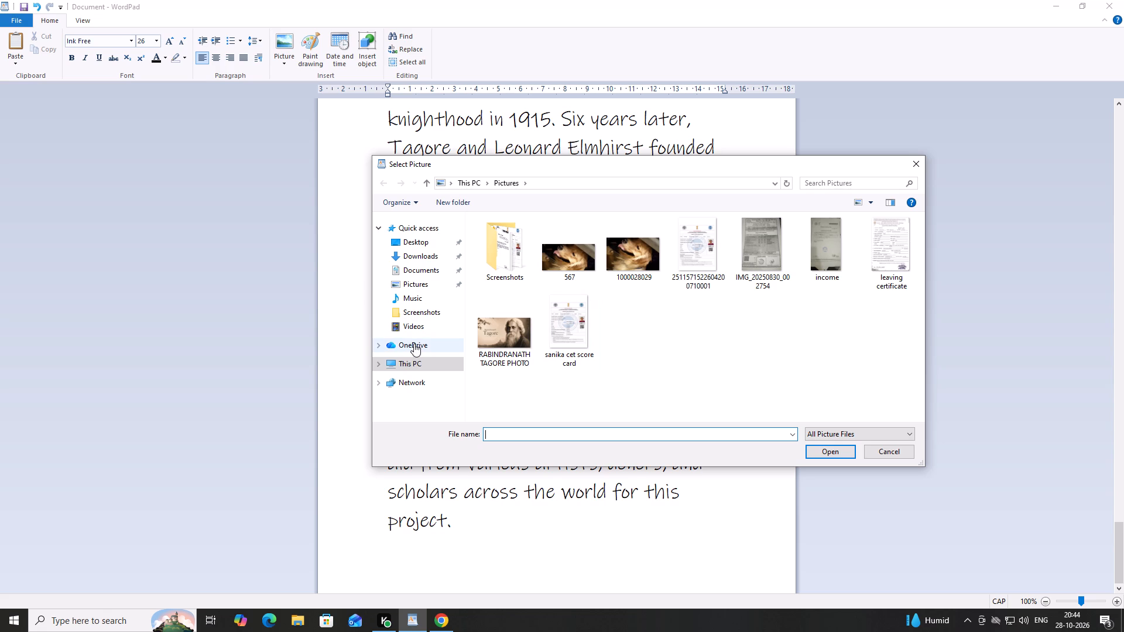
click(441, 251)
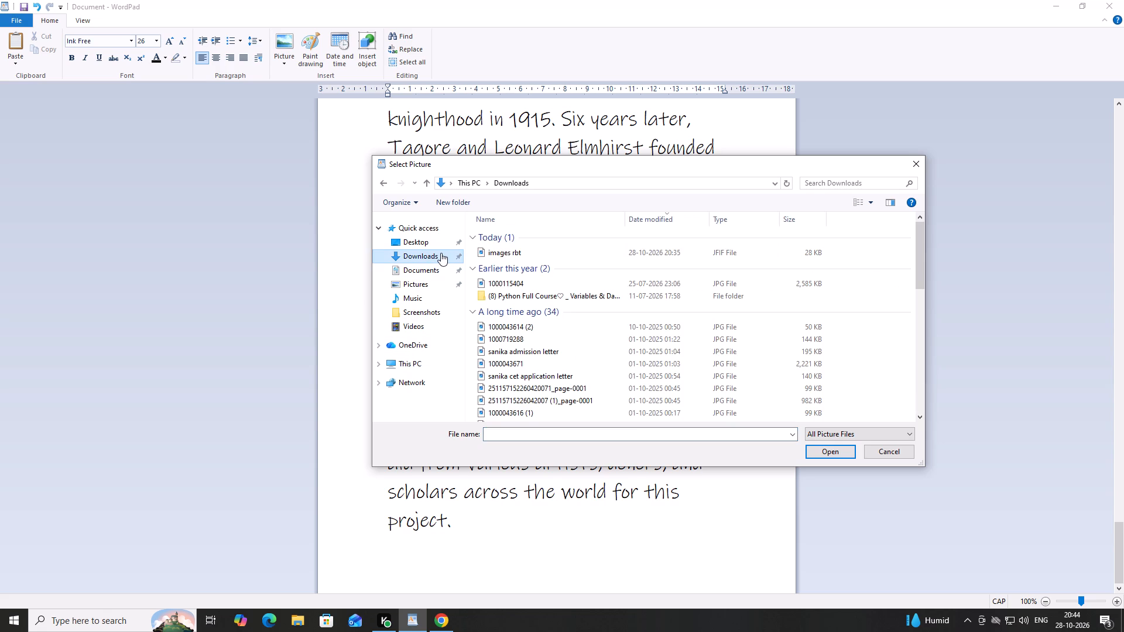
double_click(509, 255)
scroll(520, 428, down, 4)
click(421, 562)
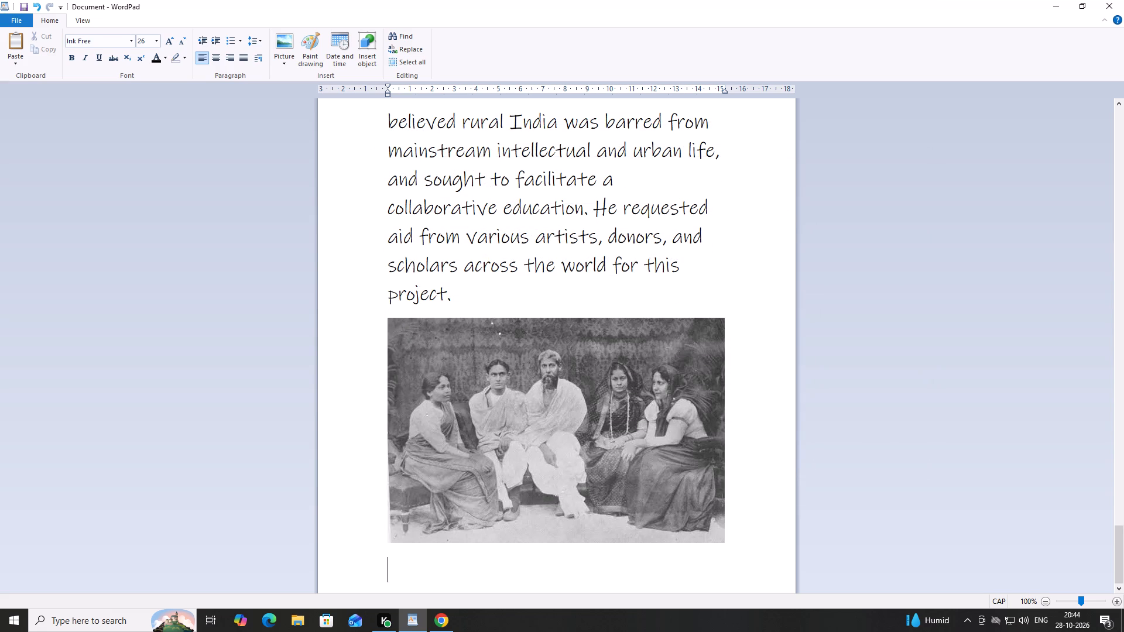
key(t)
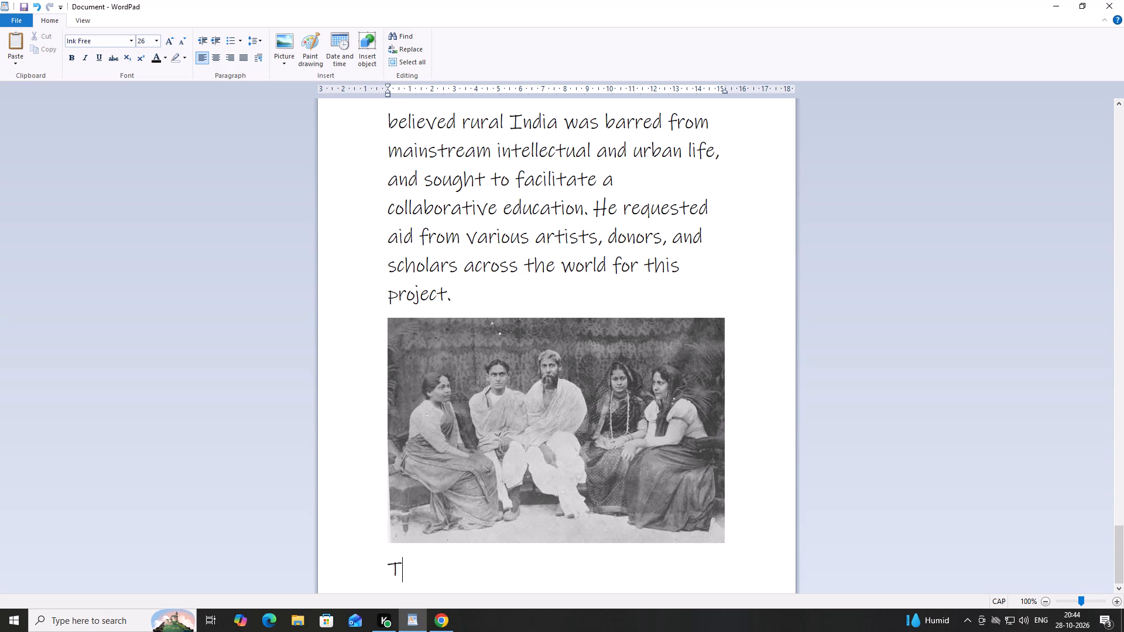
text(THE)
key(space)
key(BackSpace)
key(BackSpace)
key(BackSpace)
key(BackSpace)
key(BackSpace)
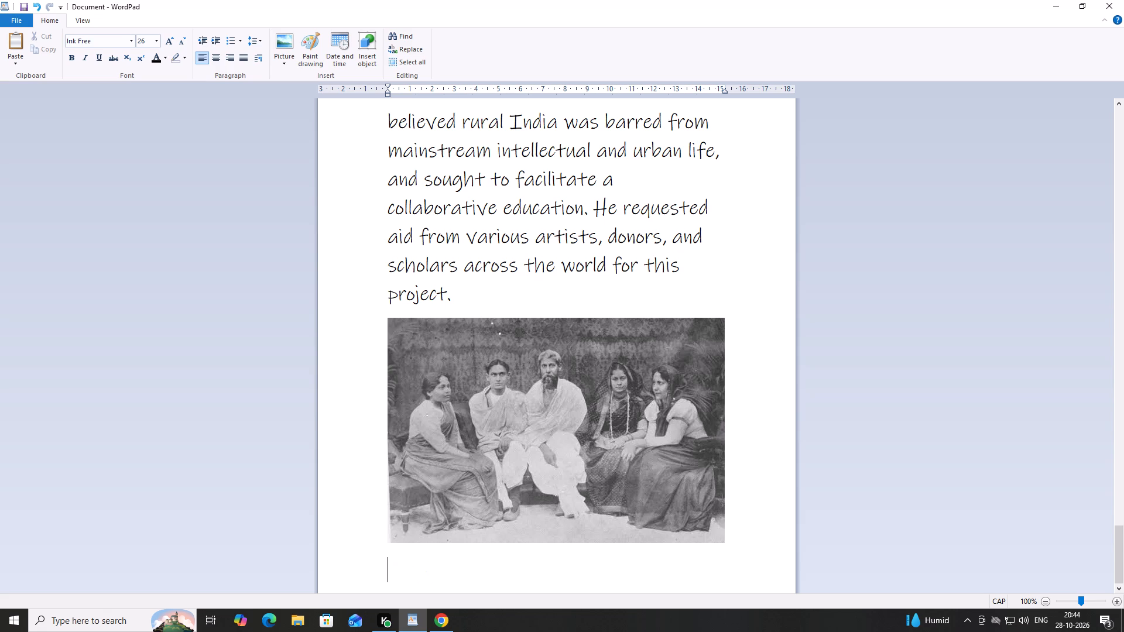
Write the caption "THE ABOVE PHOTOGRAPGH IS OF RABINDRANATH TAGORE" beneath the group photograph.
text(THE)
key(space)
text(ABOVE)
key(space)
text(PHOTOGRAPGH)
key(space)
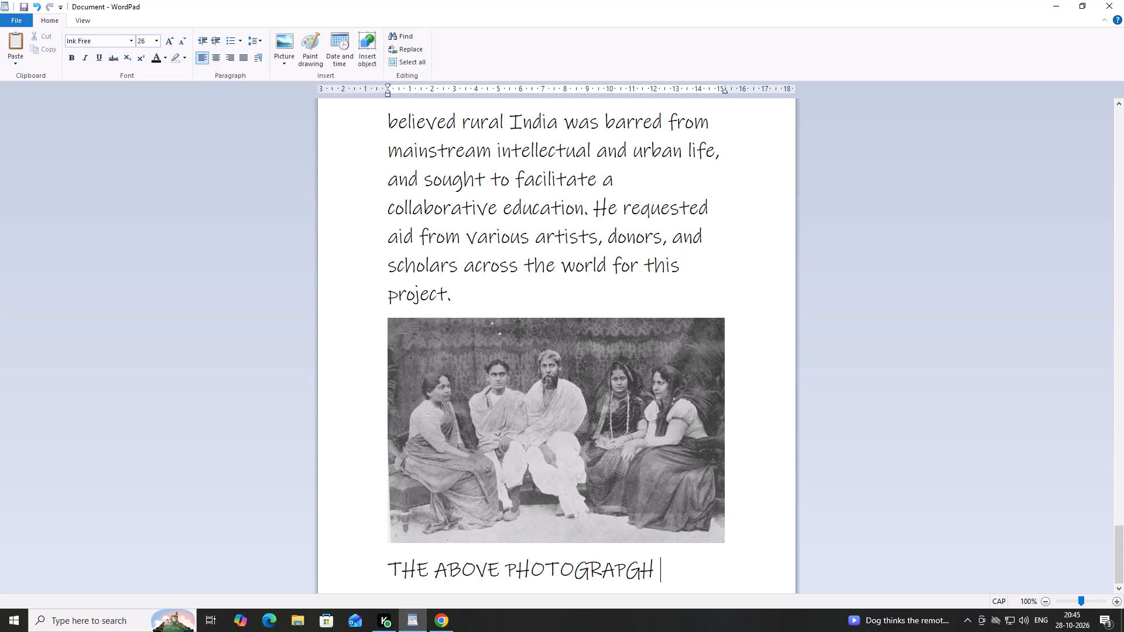
text(IS OF RABIN)
text(DRANATH)
key(space)
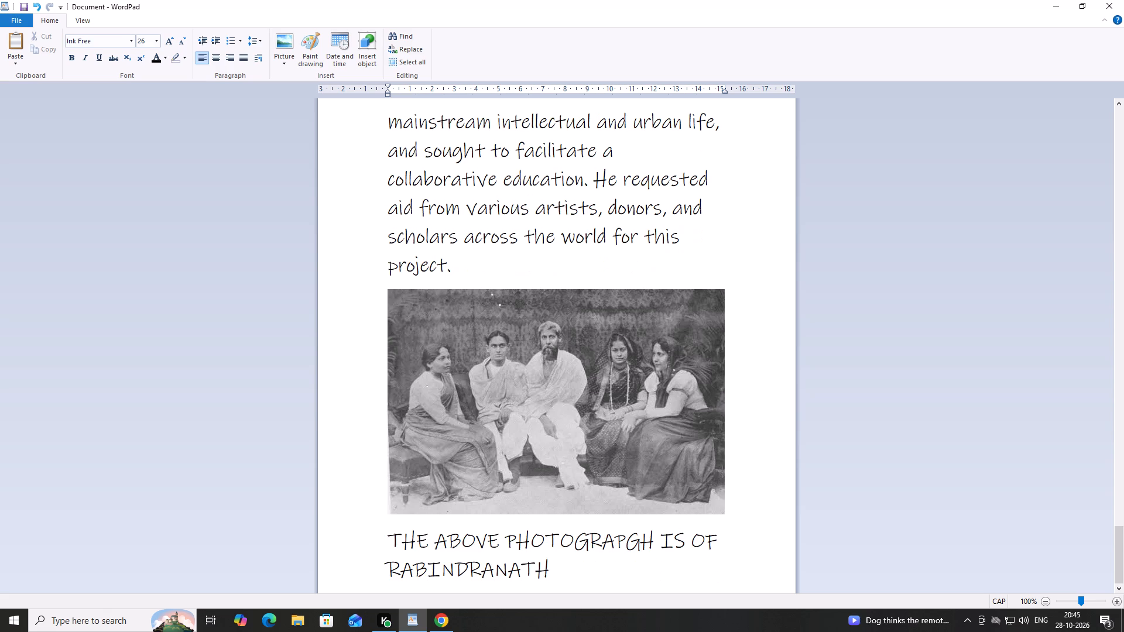
text(TA)
text(GORE)
key(space)
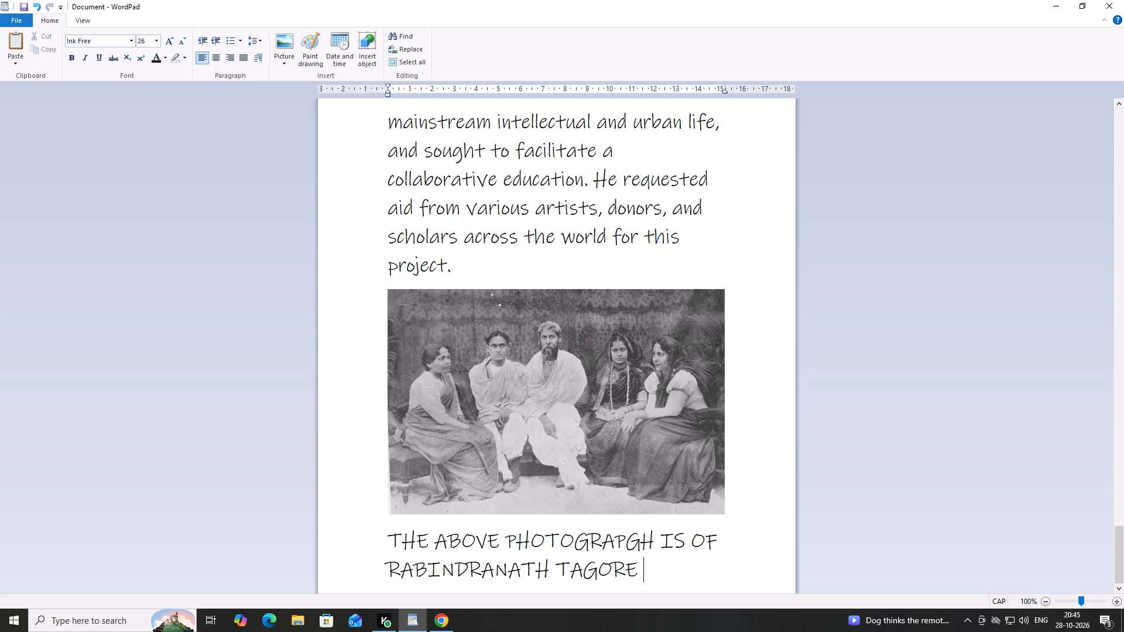
Look over the whole document, going back to the title and returning to the caption at the end.
scroll(448, 541, up, 14)
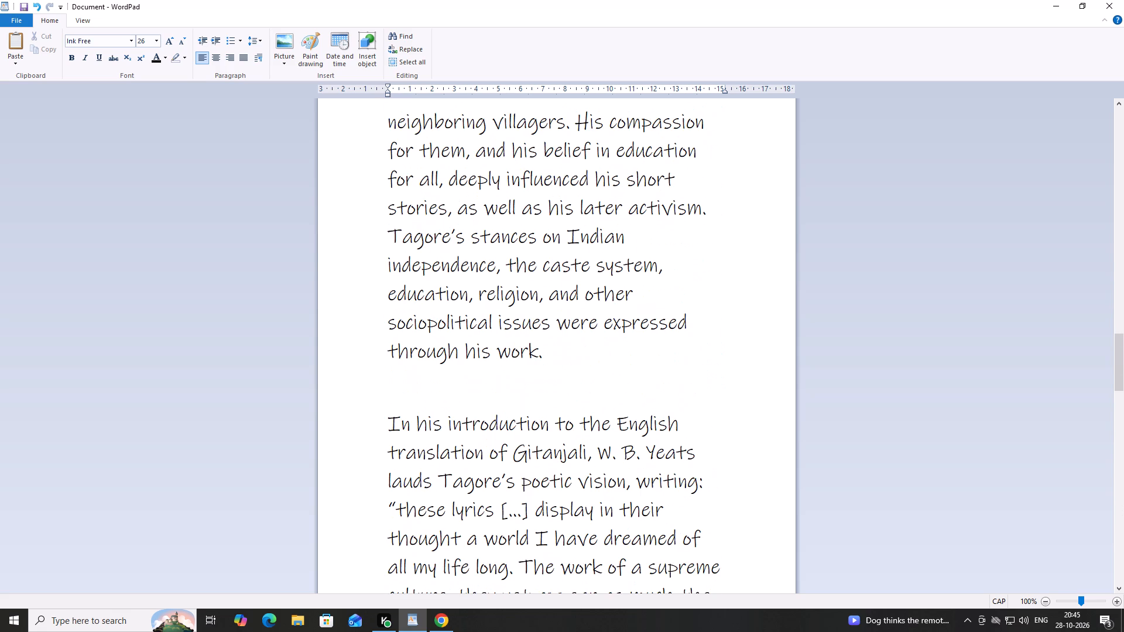
scroll(433, 495, up, 4)
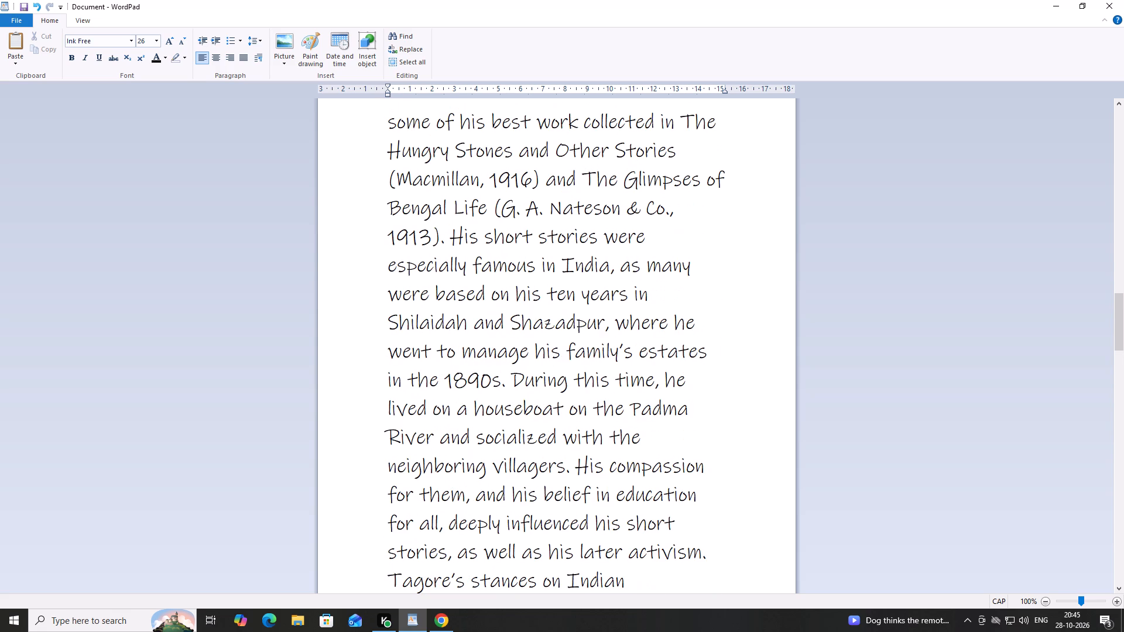
scroll(471, 541, up, 17)
scroll(469, 541, up, 4)
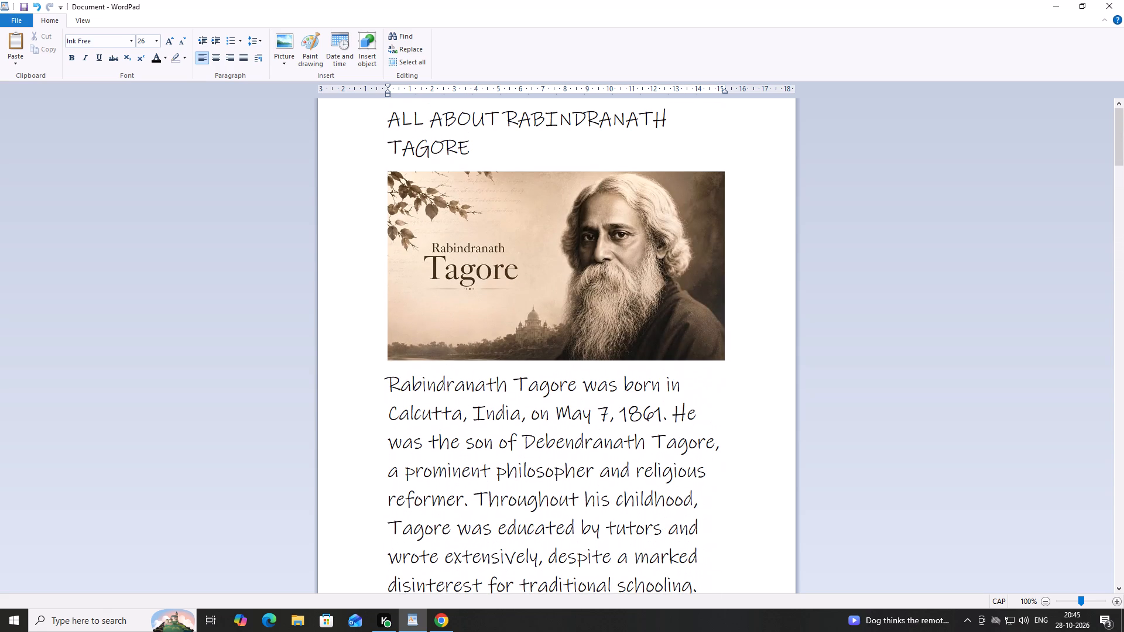
scroll(469, 540, down, 8)
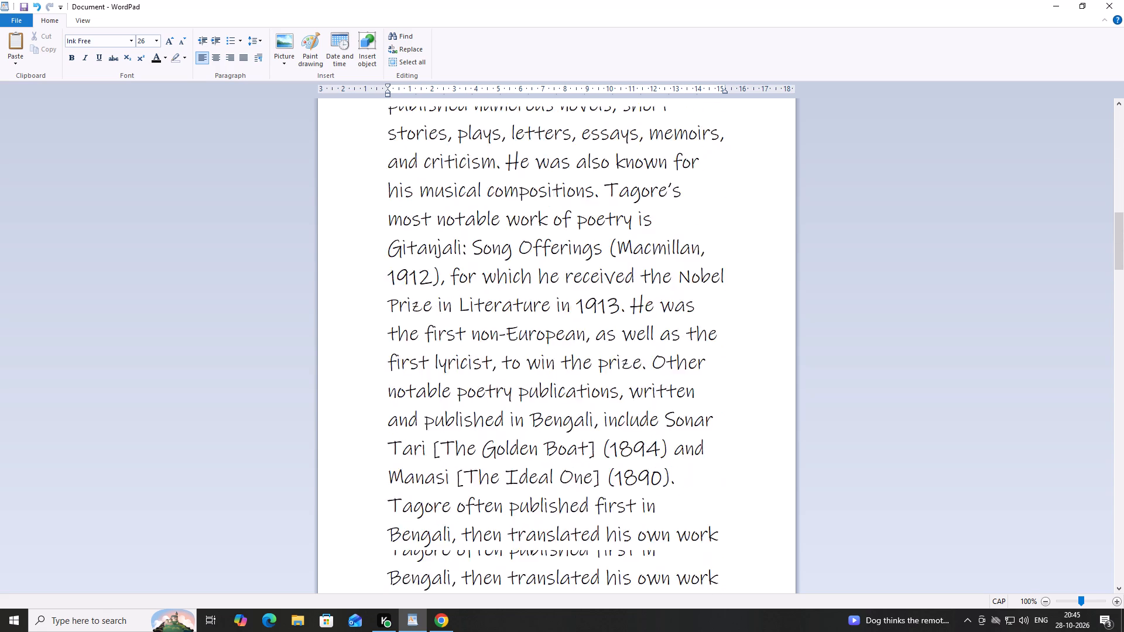
scroll(469, 540, down, 18)
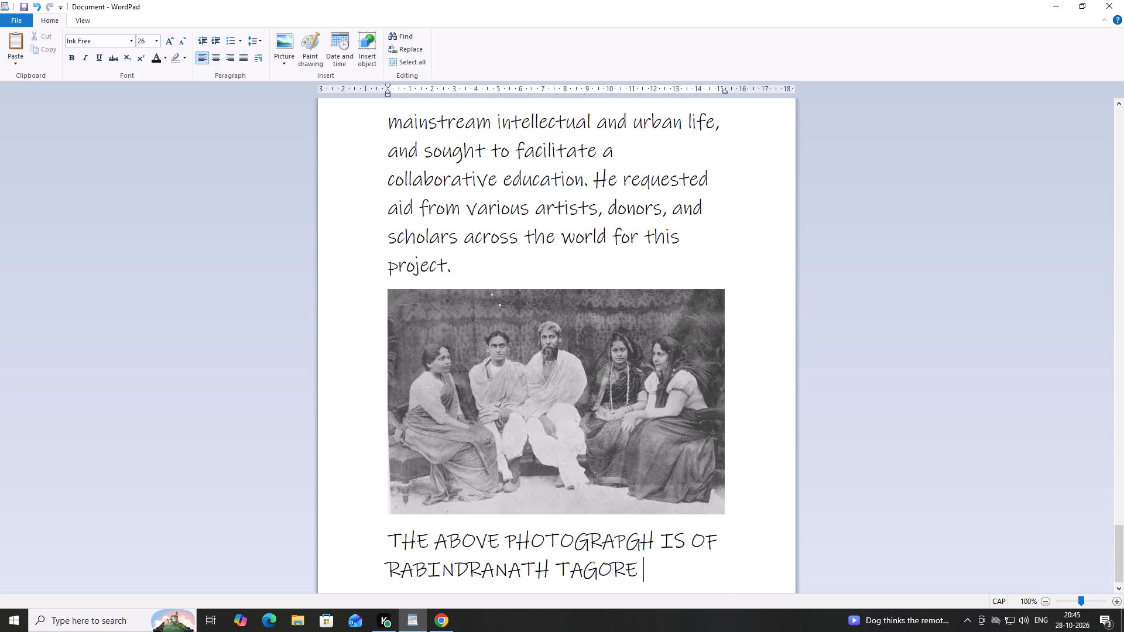
scroll(469, 540, down, 6)
Complete the photograph caption by adding "WITH HIS FAMILY." after "TAGORE".
text(WITH HIS)
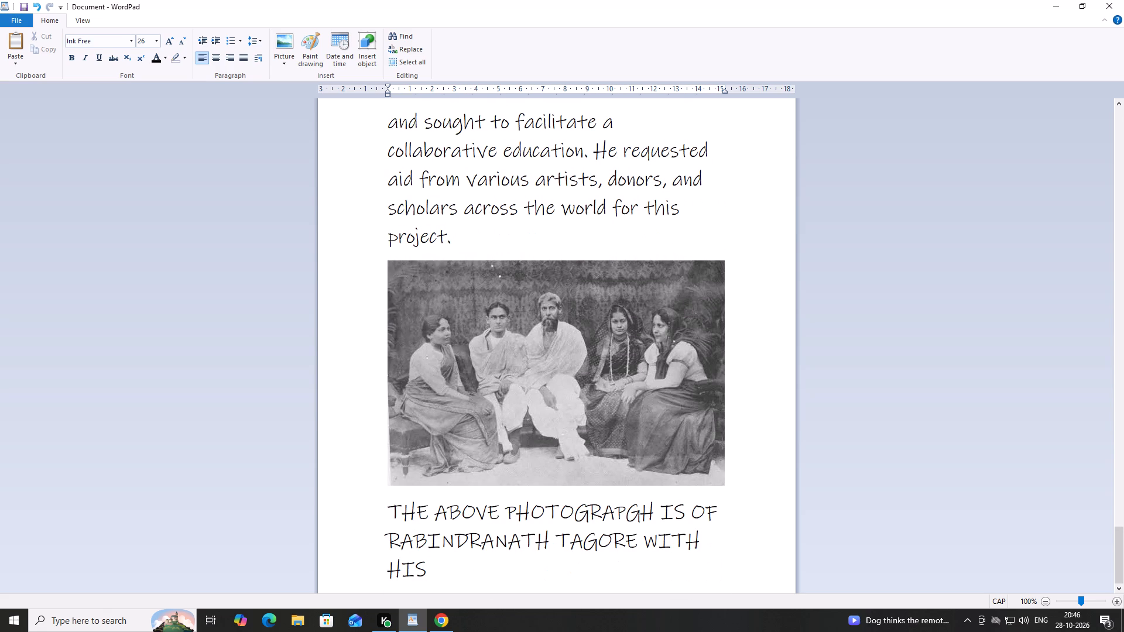
key(space)
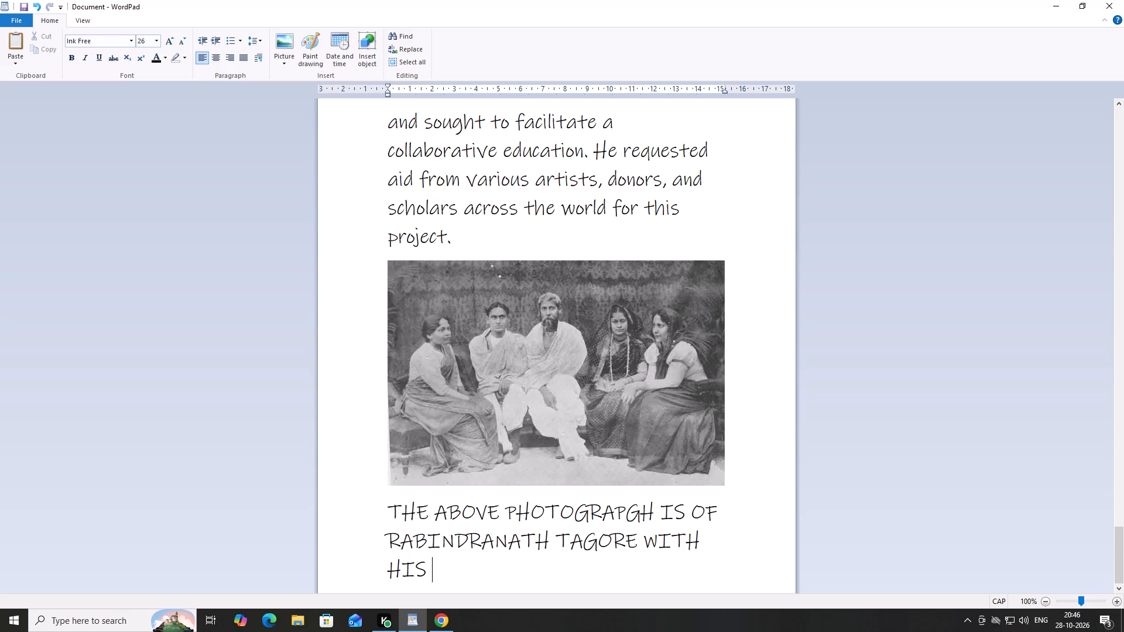
key(Escape)
text(FAMILU)
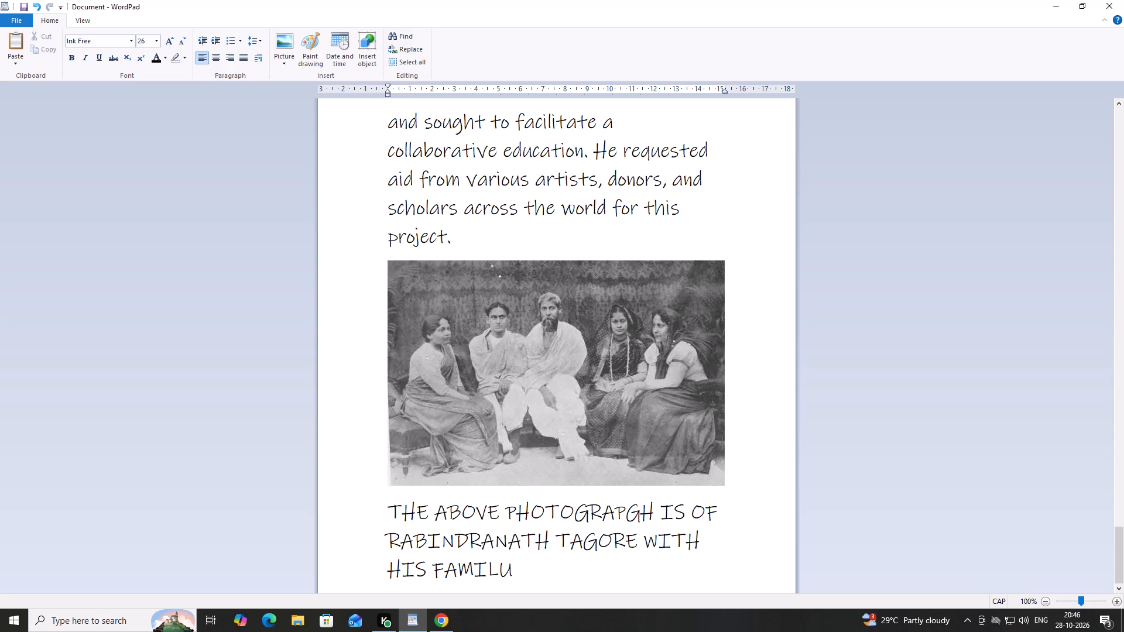
key(BackSpace)
key(y)
key(period)
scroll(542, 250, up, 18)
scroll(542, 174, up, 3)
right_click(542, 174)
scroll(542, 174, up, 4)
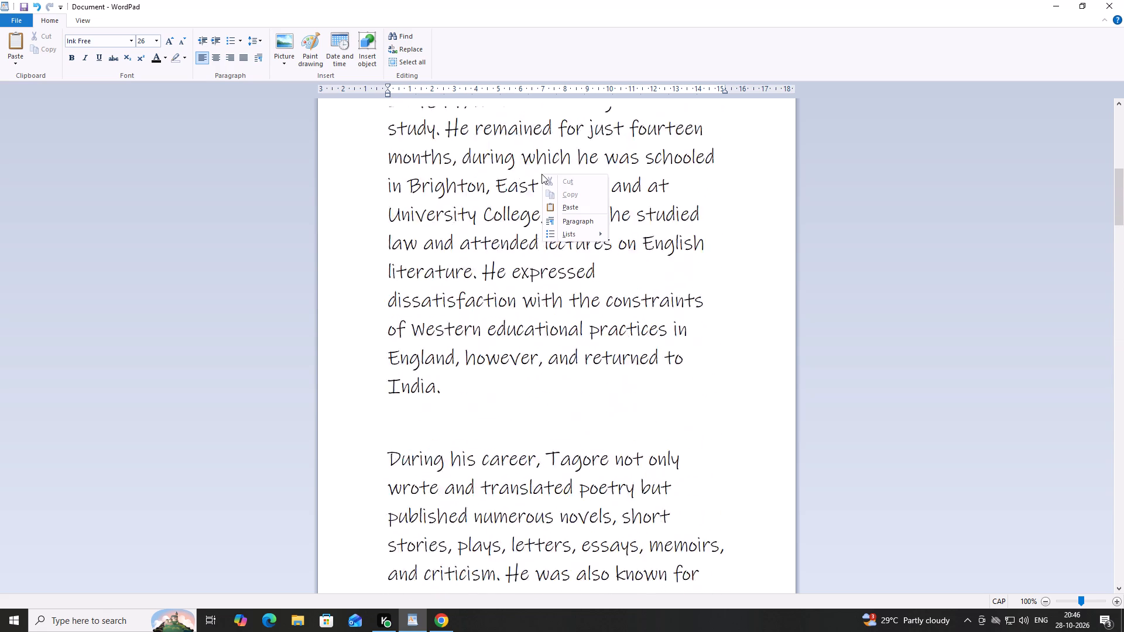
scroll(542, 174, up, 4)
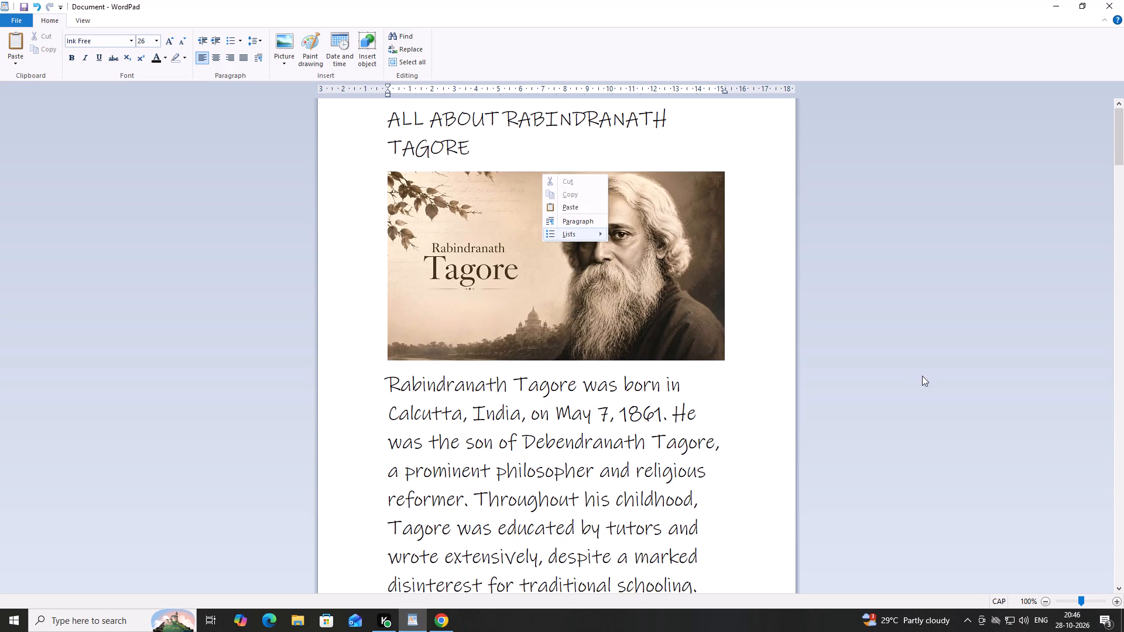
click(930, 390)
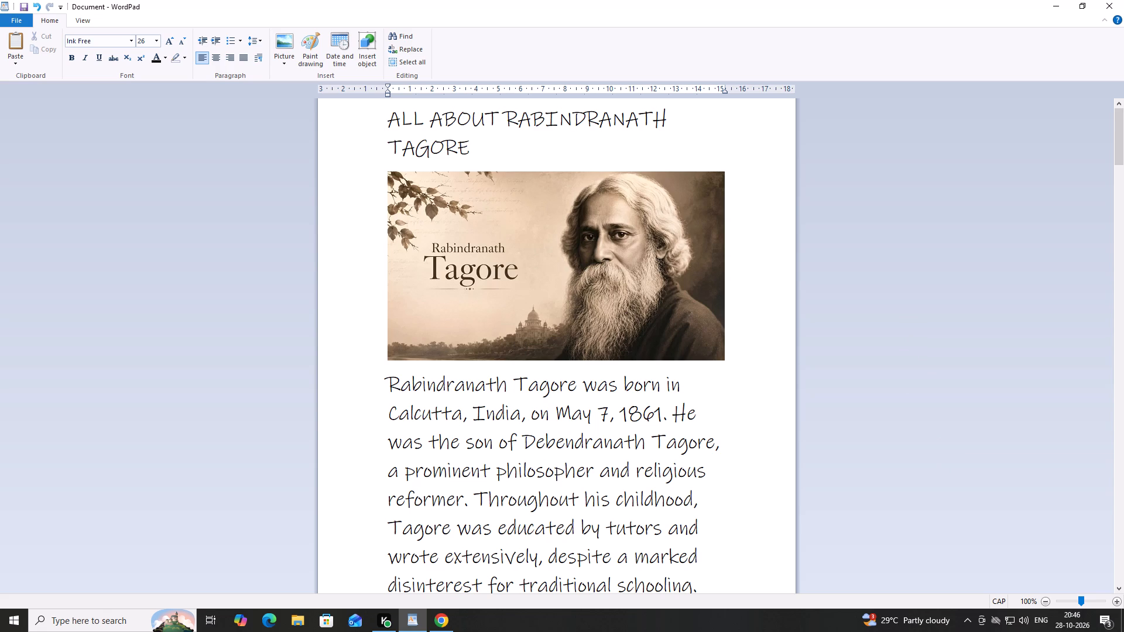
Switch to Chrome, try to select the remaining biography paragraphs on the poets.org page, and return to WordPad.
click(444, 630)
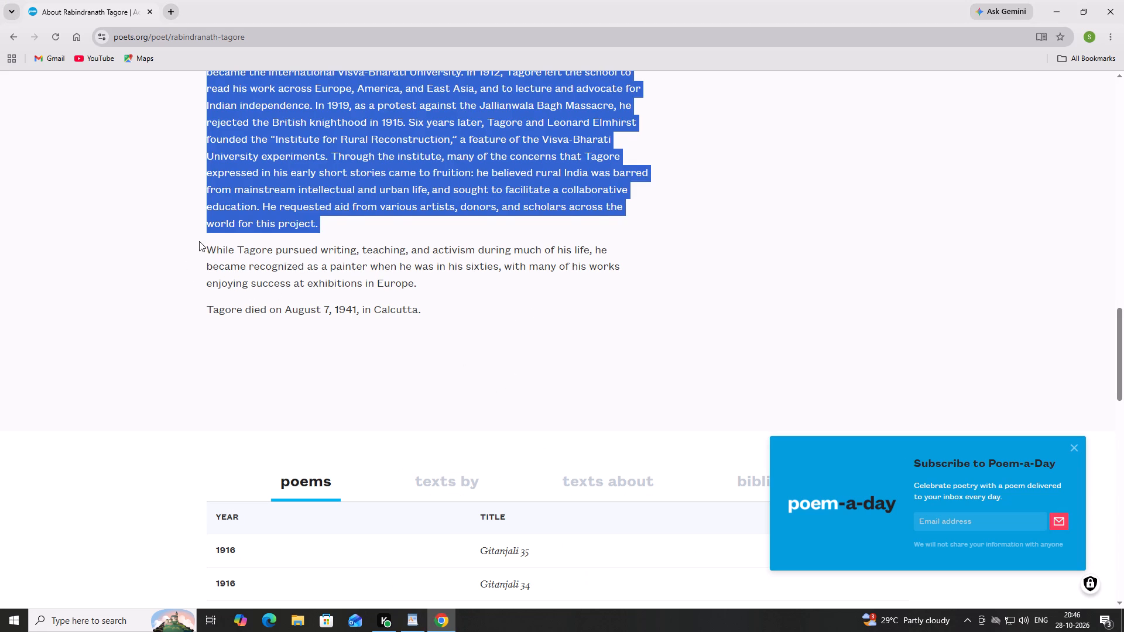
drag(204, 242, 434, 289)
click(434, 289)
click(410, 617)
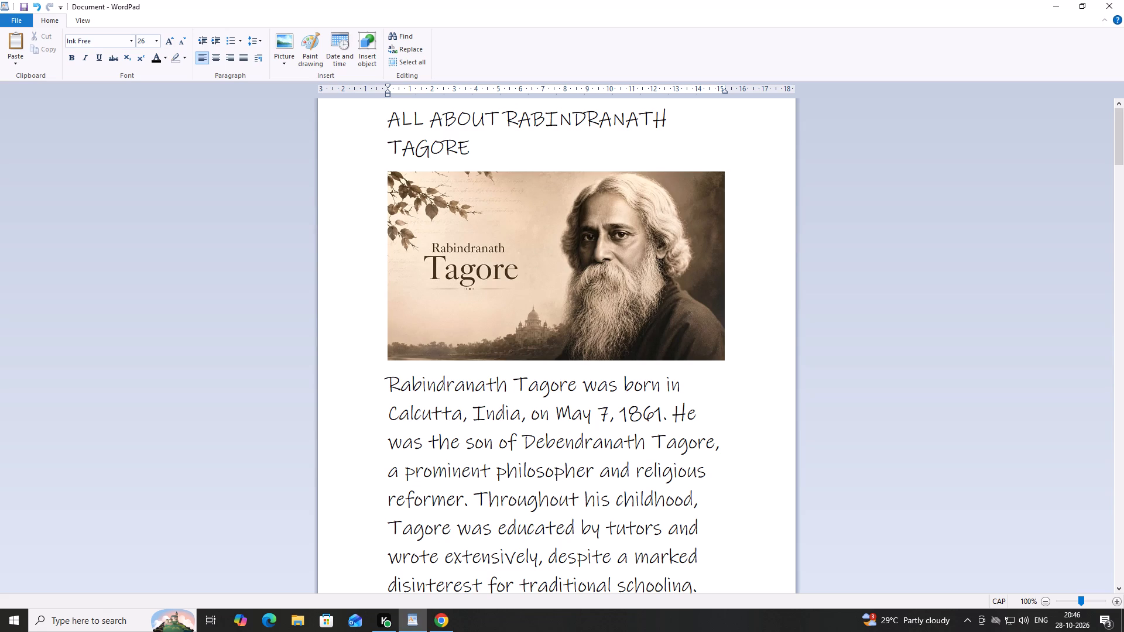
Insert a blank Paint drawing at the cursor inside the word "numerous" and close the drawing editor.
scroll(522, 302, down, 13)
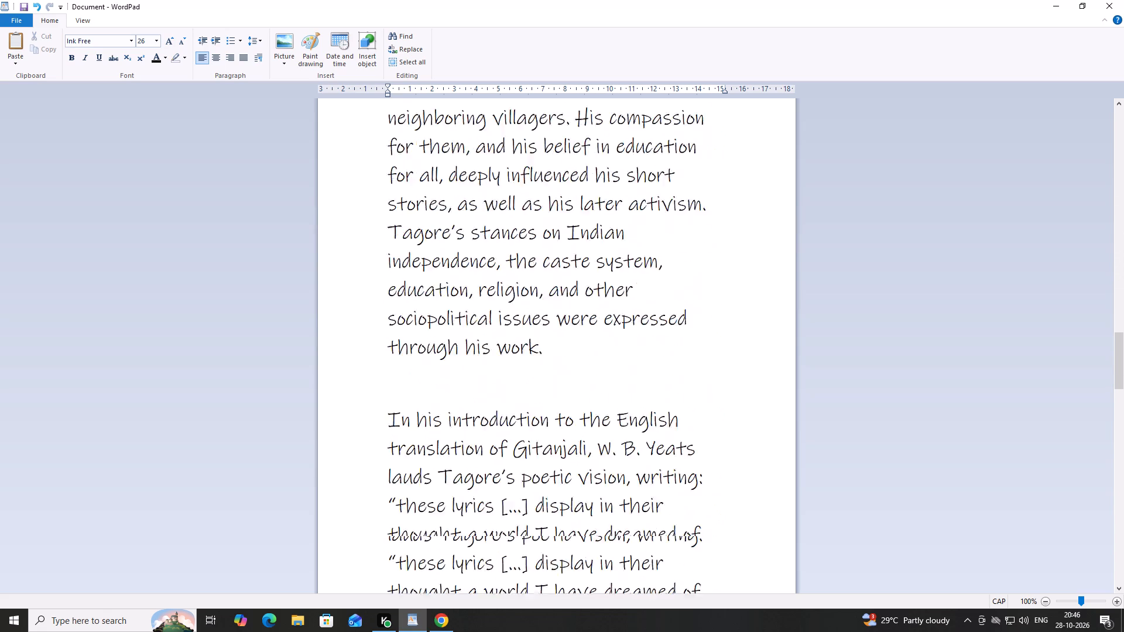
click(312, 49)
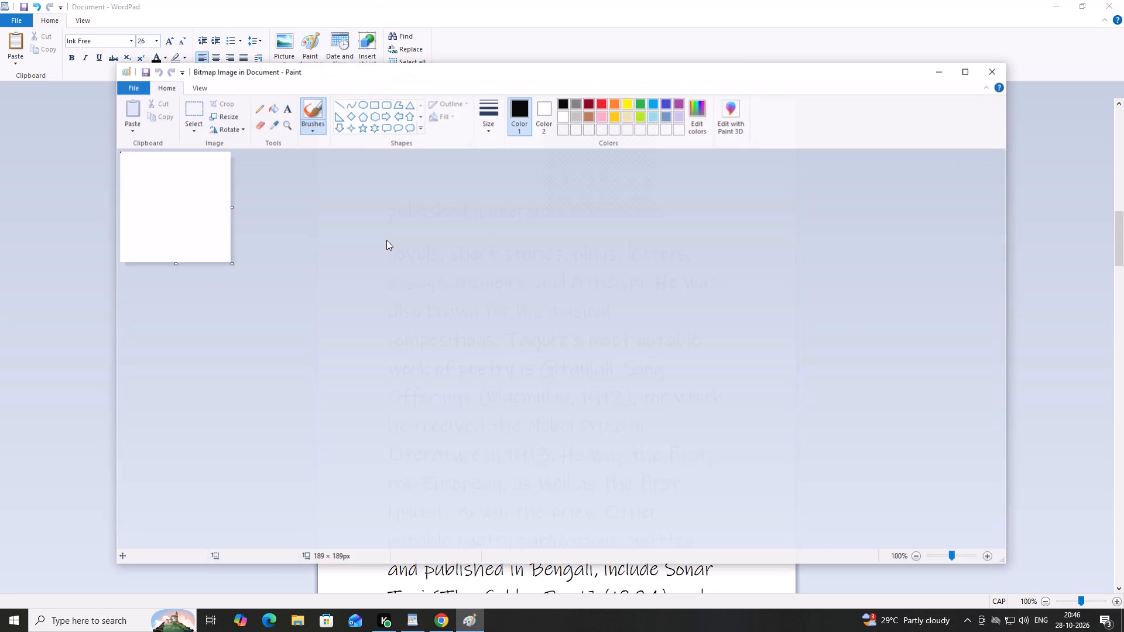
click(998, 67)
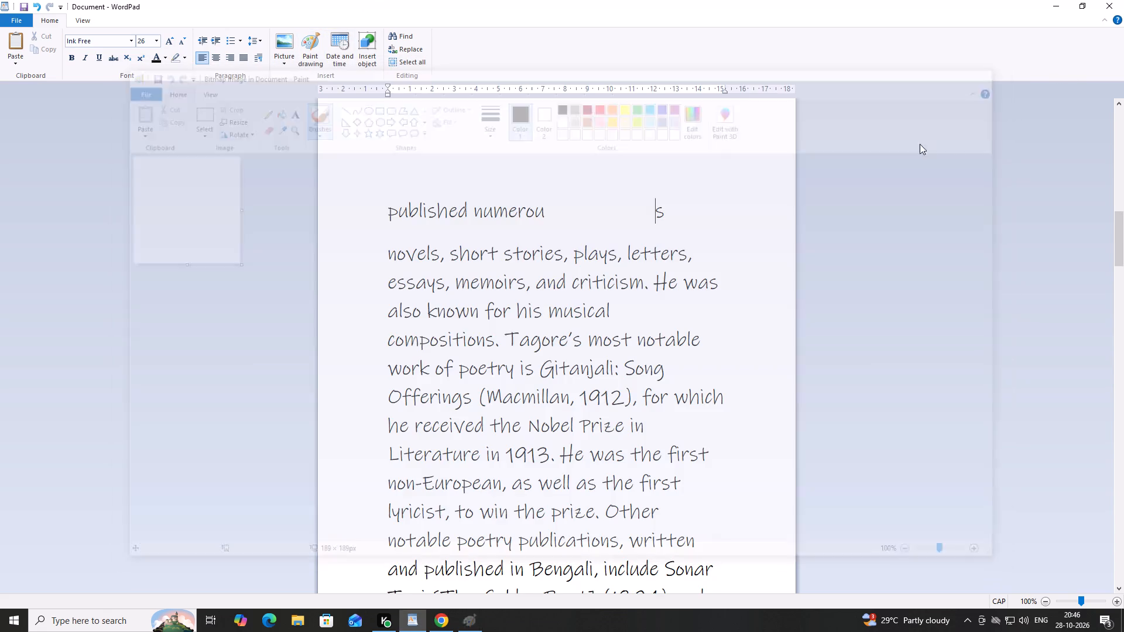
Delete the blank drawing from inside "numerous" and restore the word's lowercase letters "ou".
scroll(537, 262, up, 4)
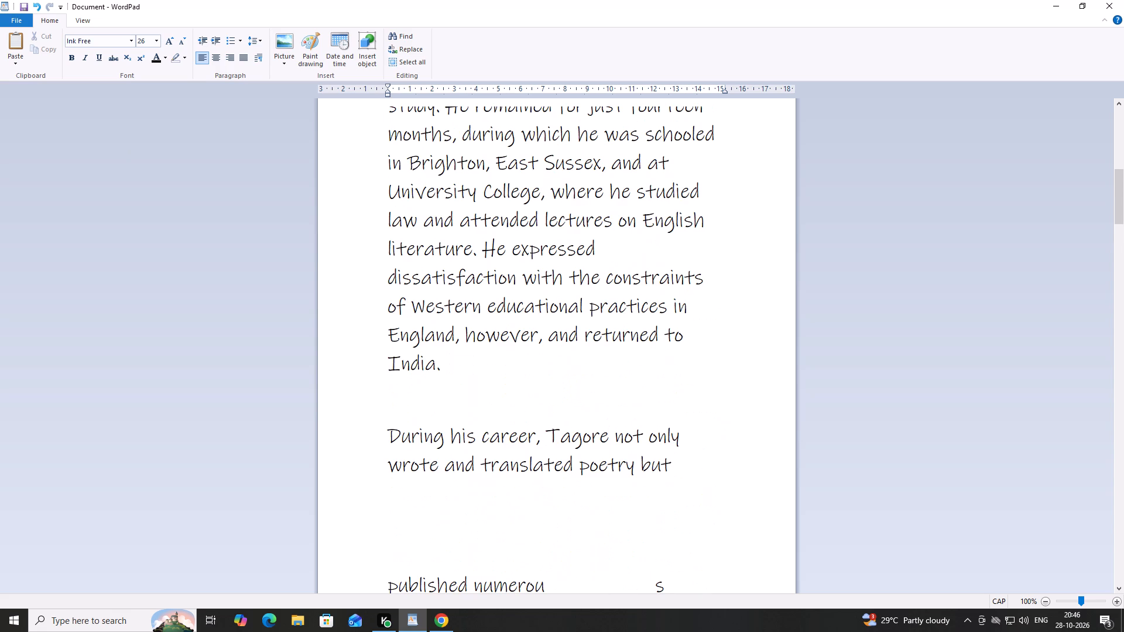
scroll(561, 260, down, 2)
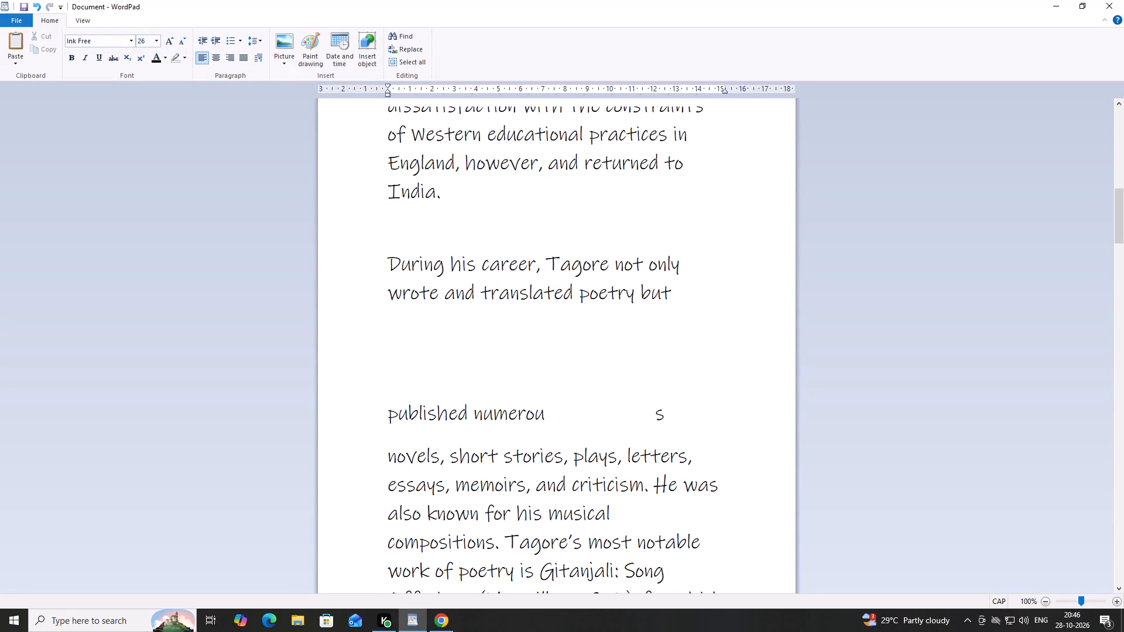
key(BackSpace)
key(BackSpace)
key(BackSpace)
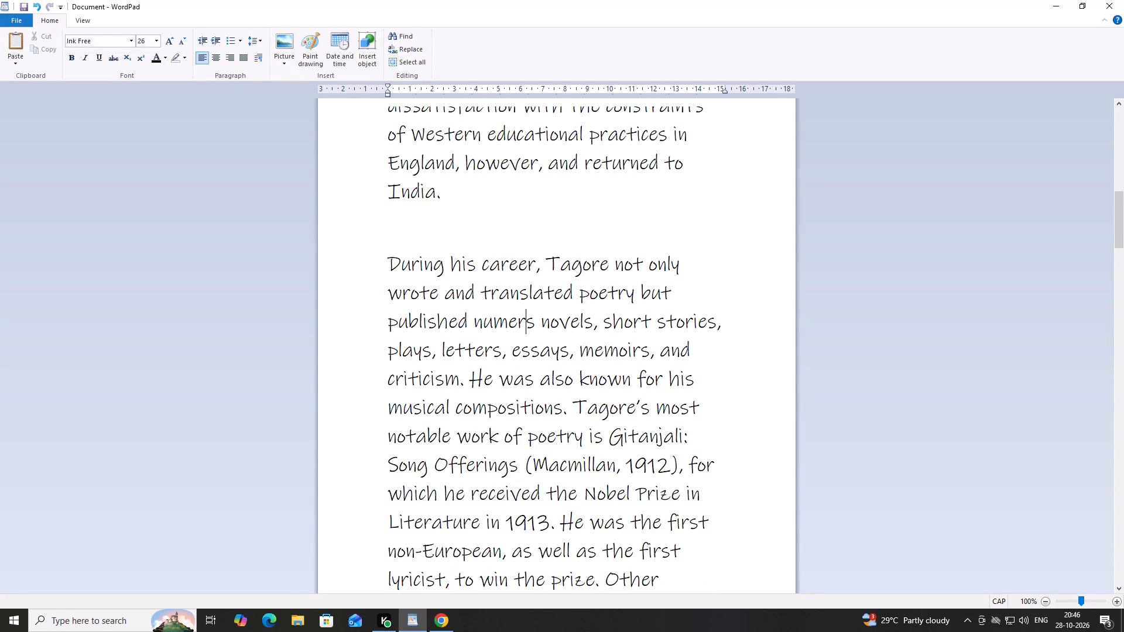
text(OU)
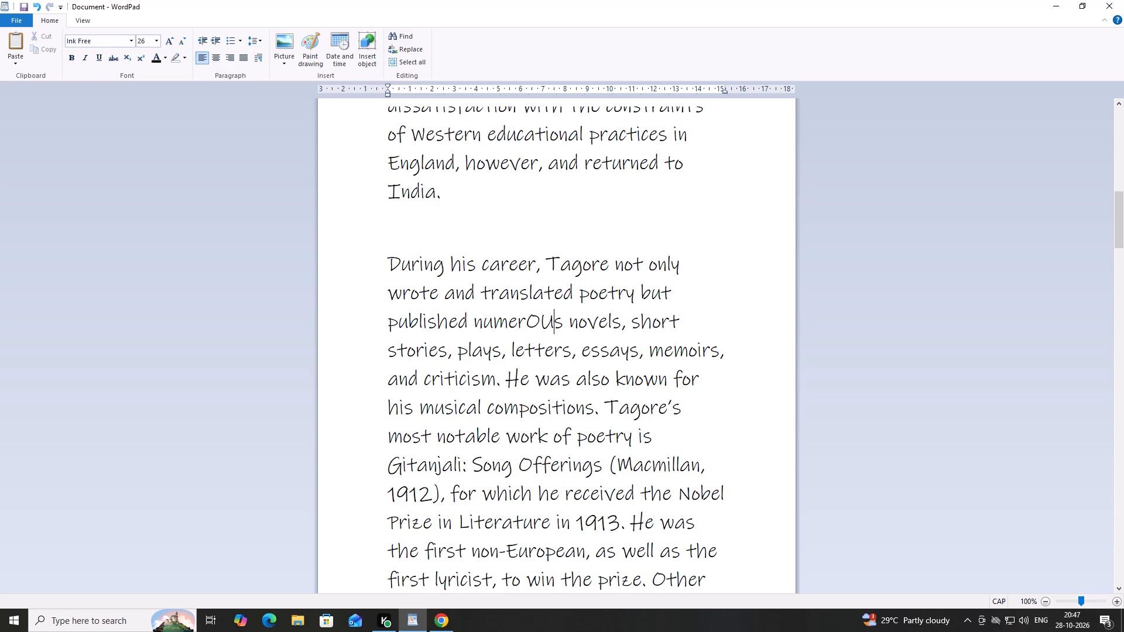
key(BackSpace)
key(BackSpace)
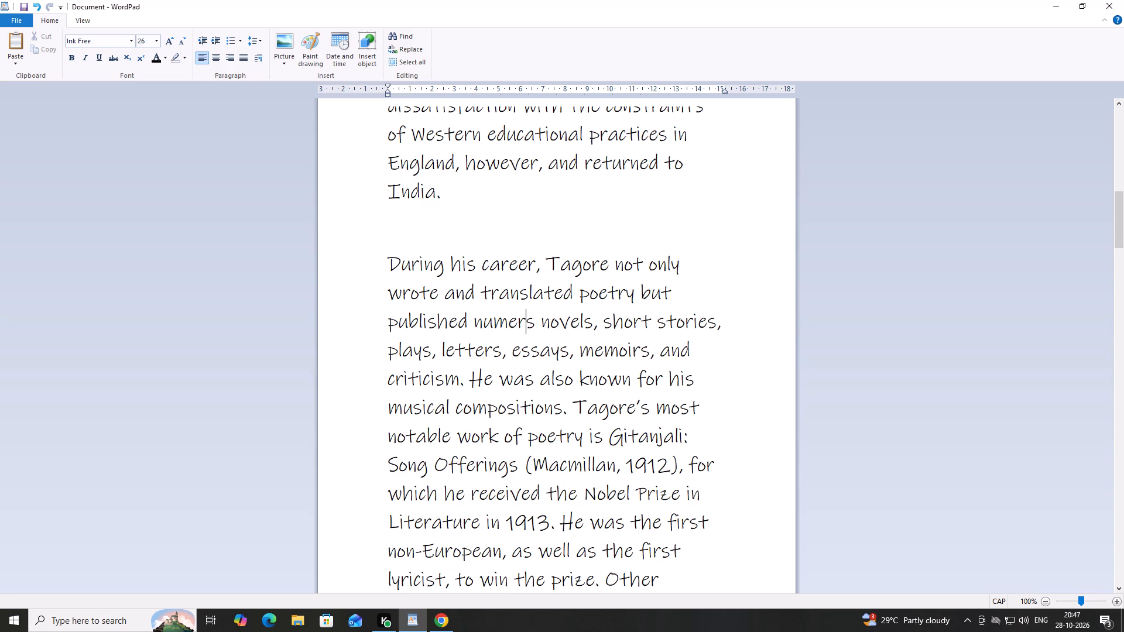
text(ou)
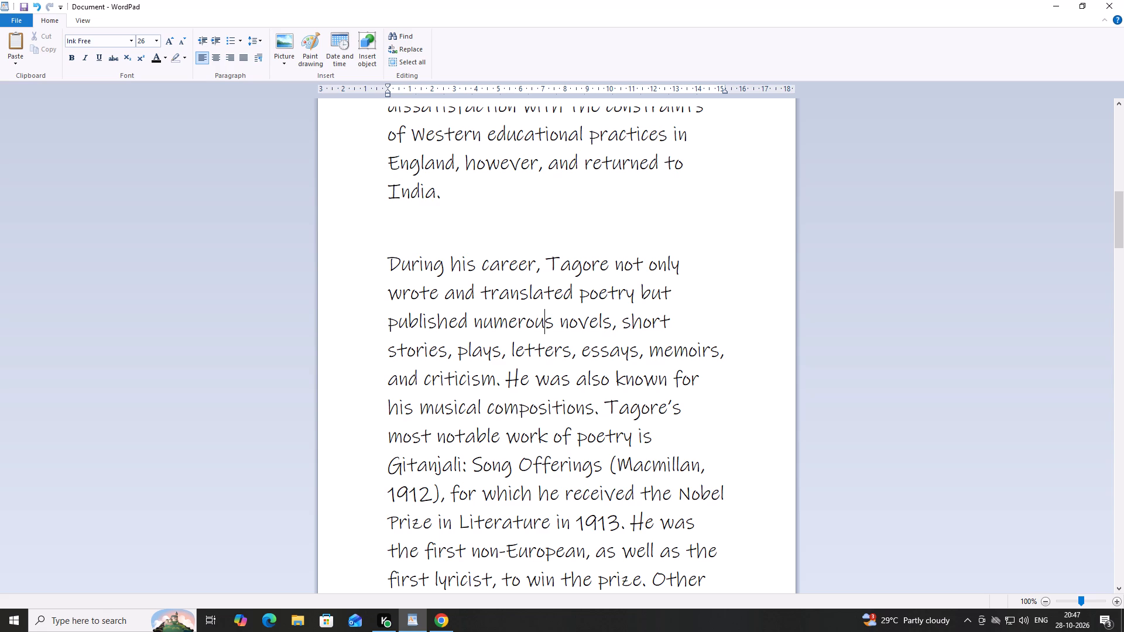
Review the full document from the title and Tagore picture through the biography to the group photograph and its caption.
scroll(602, 380, down, 6)
scroll(643, 420, down, 8)
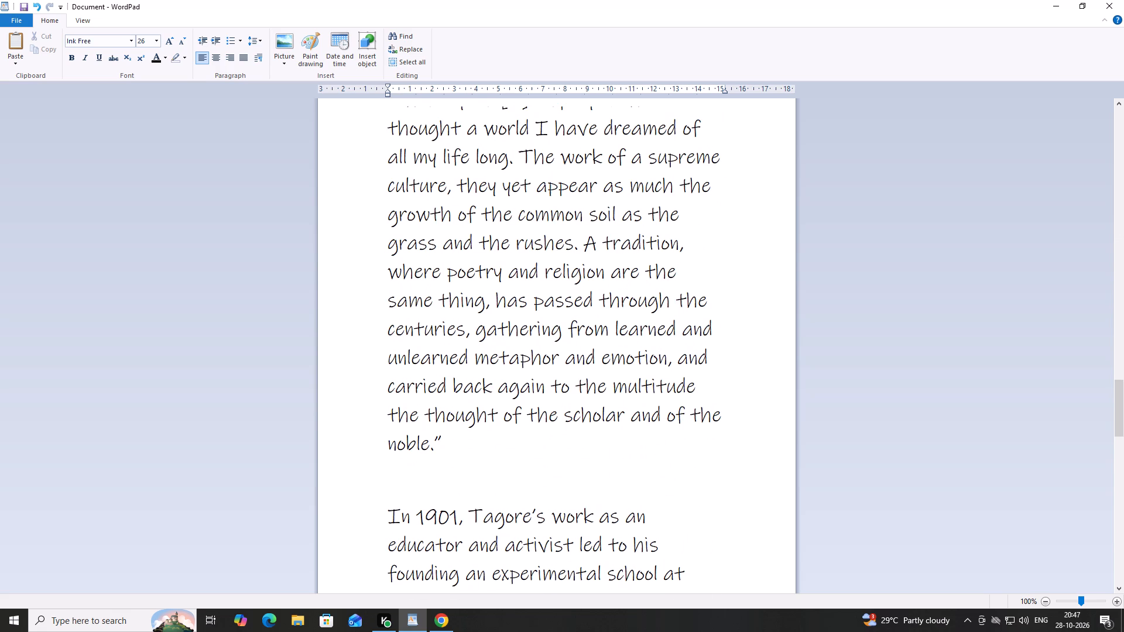
scroll(651, 433, down, 4)
scroll(639, 427, up, 8)
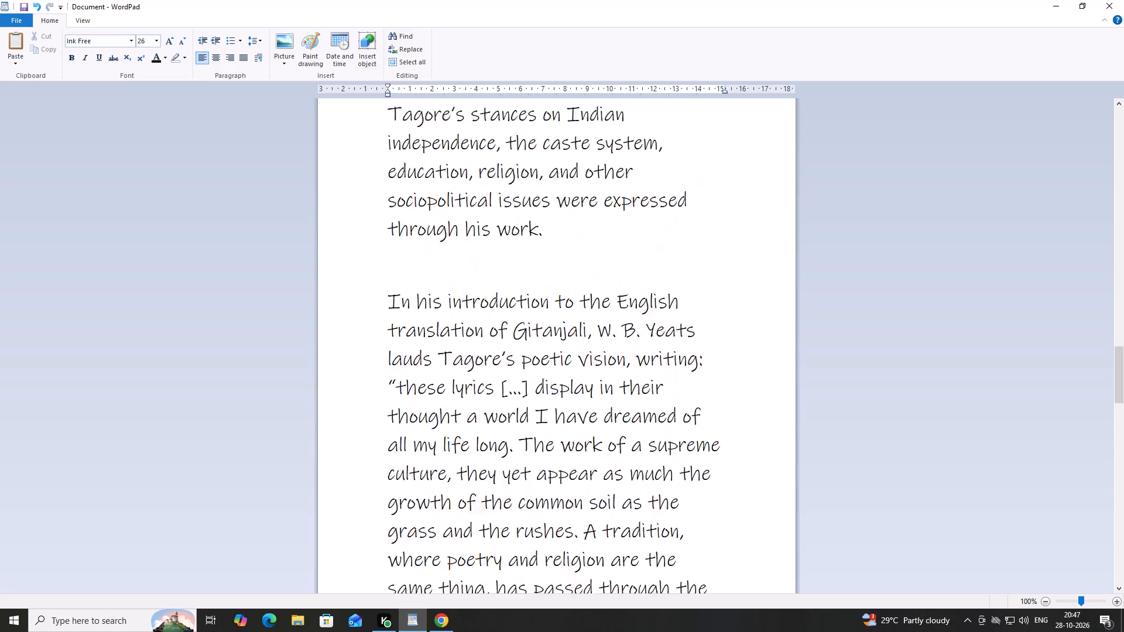
scroll(638, 404, up, 5)
click(865, 371)
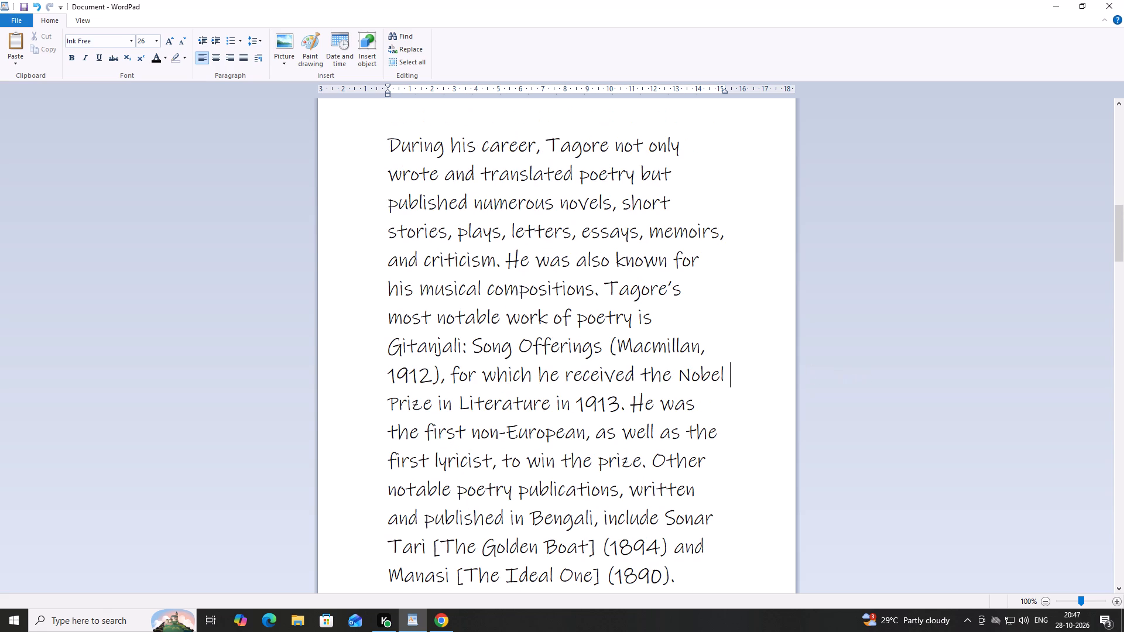
scroll(759, 295, up, 14)
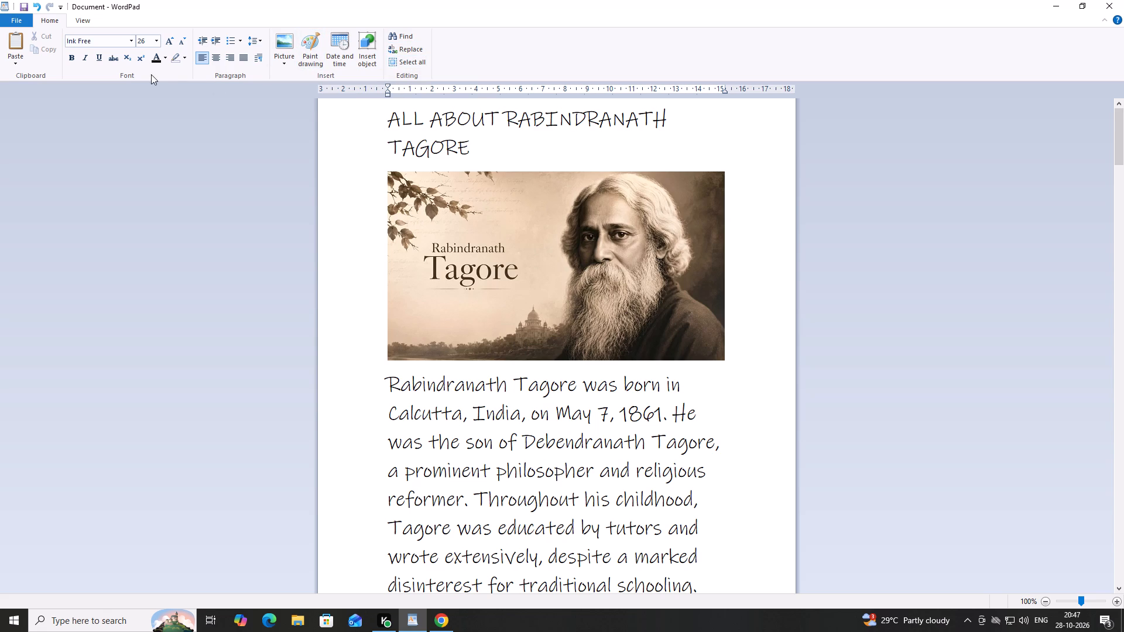
click(346, 250)
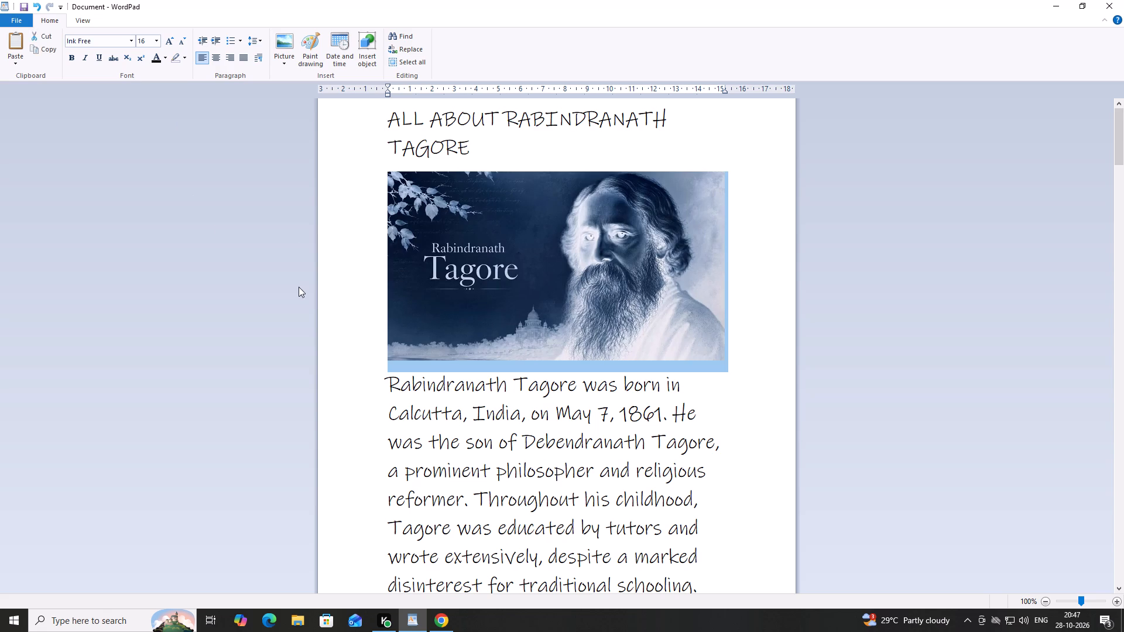
click(299, 287)
click(779, 262)
scroll(801, 391, down, 4)
scroll(834, 434, down, 7)
scroll(753, 408, down, 5)
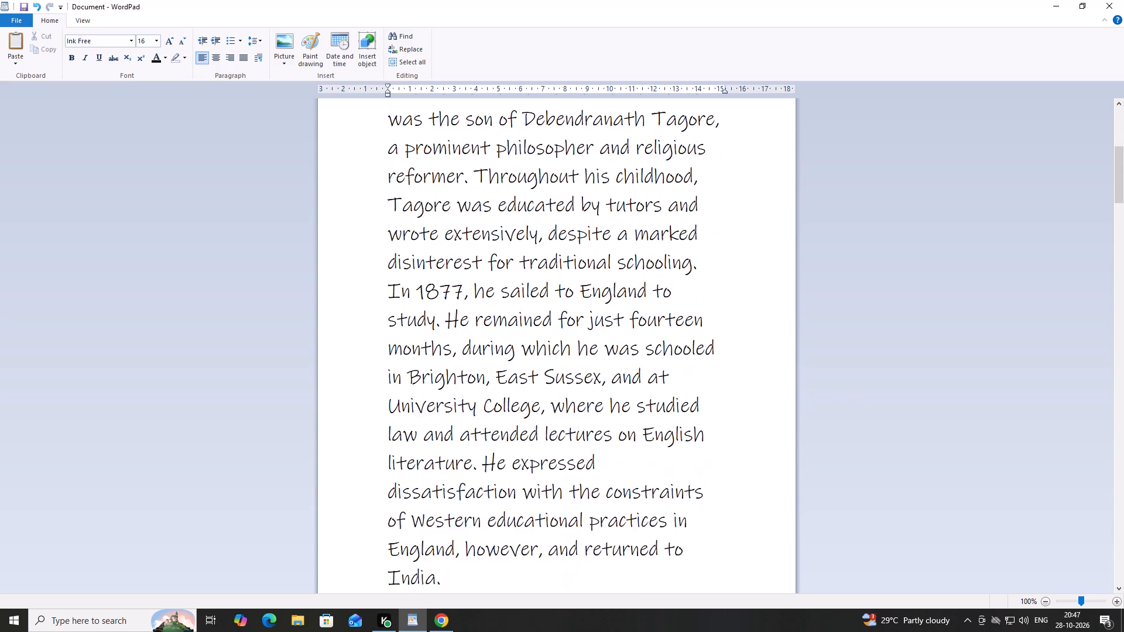
scroll(767, 414, down, 20)
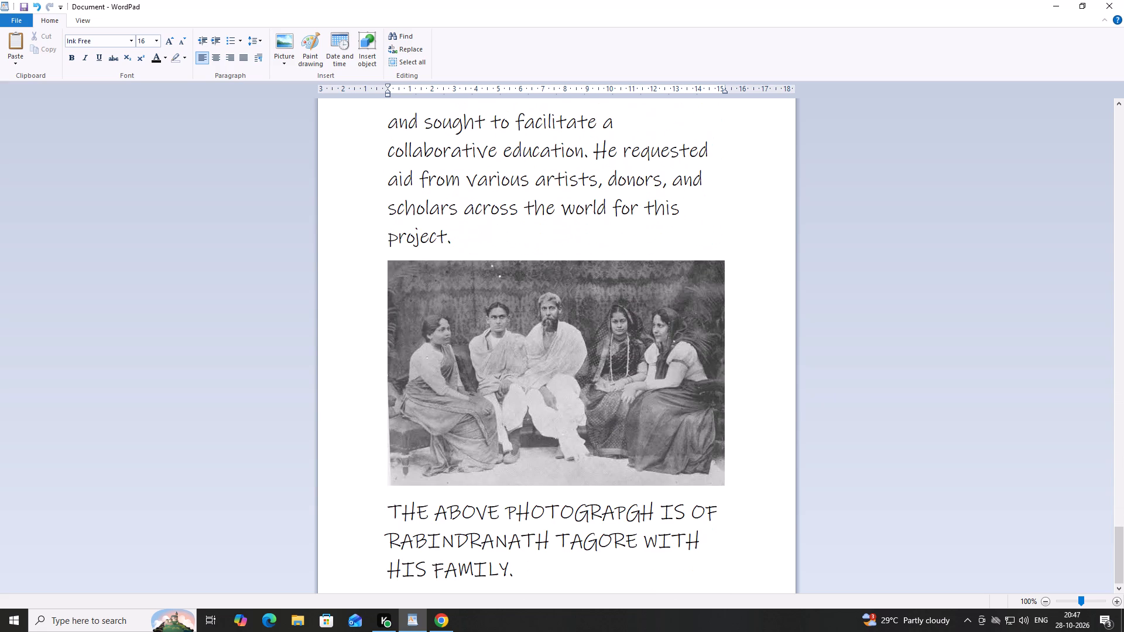
scroll(791, 393, down, 4)
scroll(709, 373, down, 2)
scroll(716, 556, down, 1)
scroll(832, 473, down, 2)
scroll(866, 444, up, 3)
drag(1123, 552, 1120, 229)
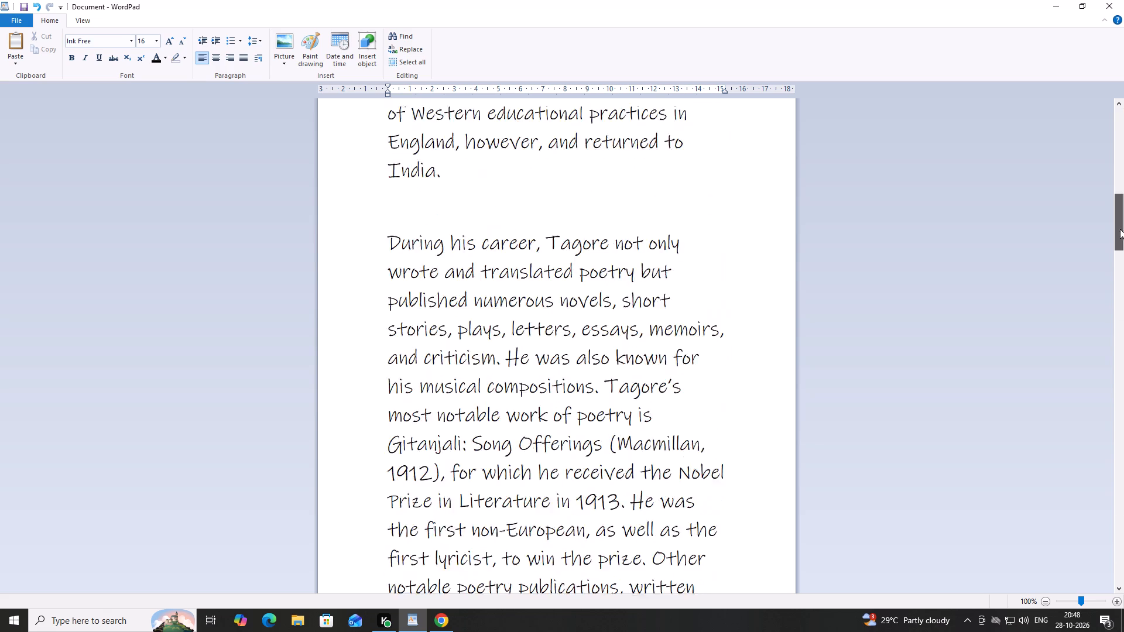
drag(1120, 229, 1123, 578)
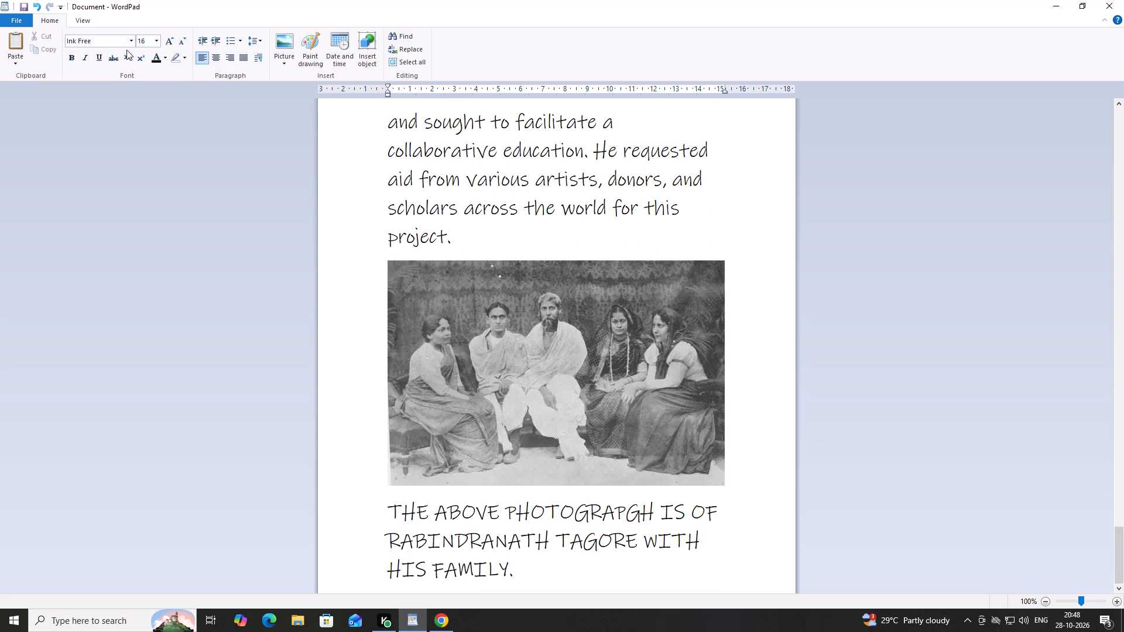
Add a blank line below the family photograph's caption at the end of the document.
click(536, 583)
key(Return)
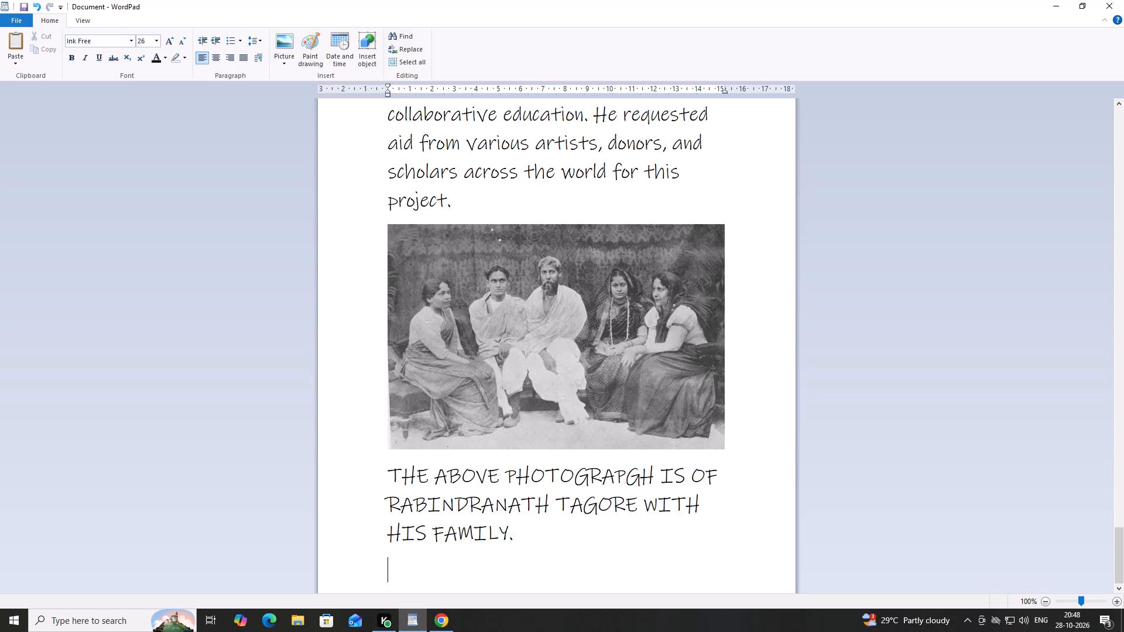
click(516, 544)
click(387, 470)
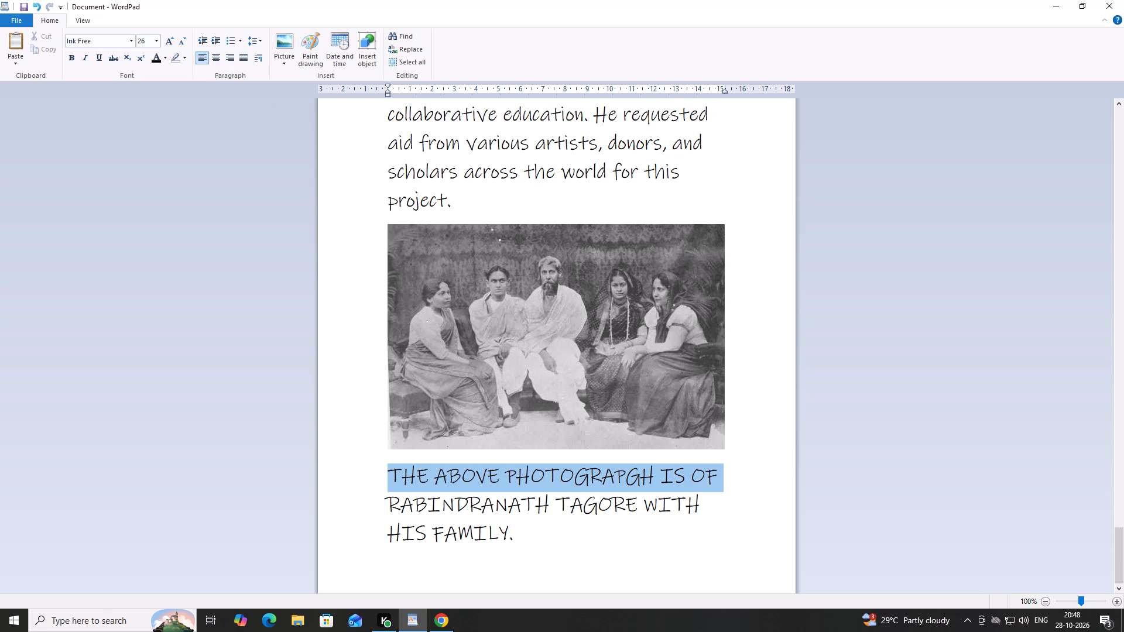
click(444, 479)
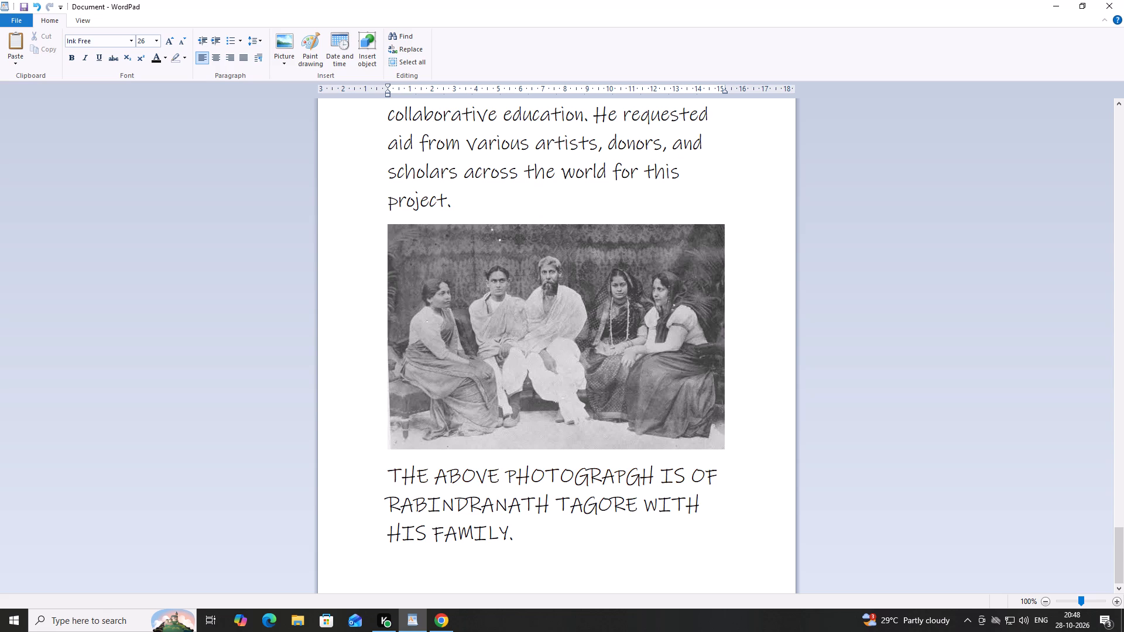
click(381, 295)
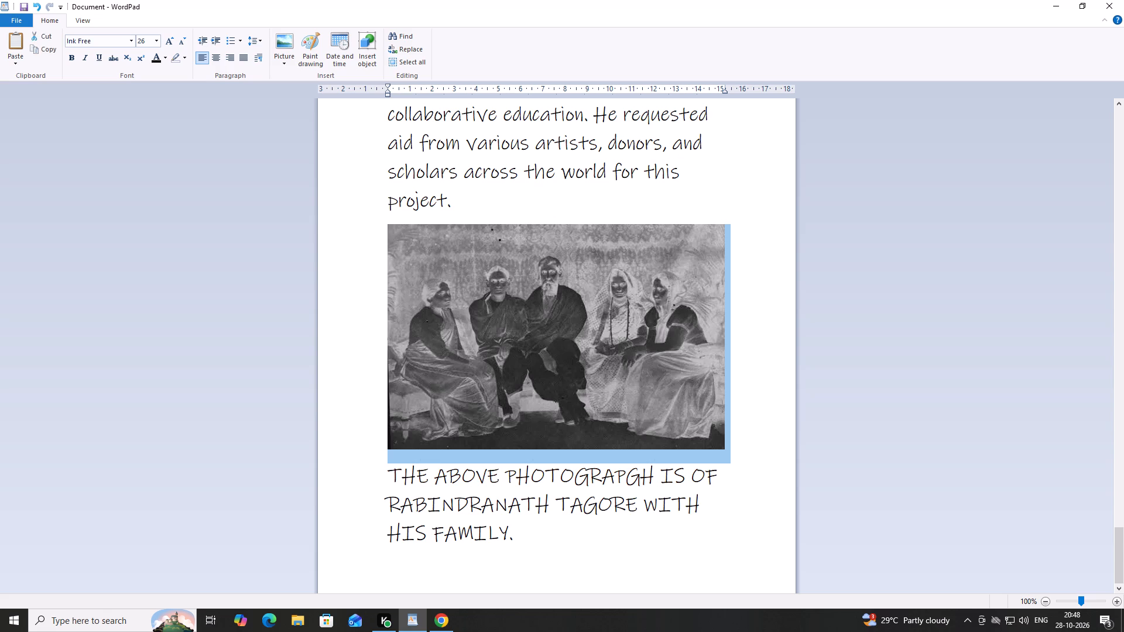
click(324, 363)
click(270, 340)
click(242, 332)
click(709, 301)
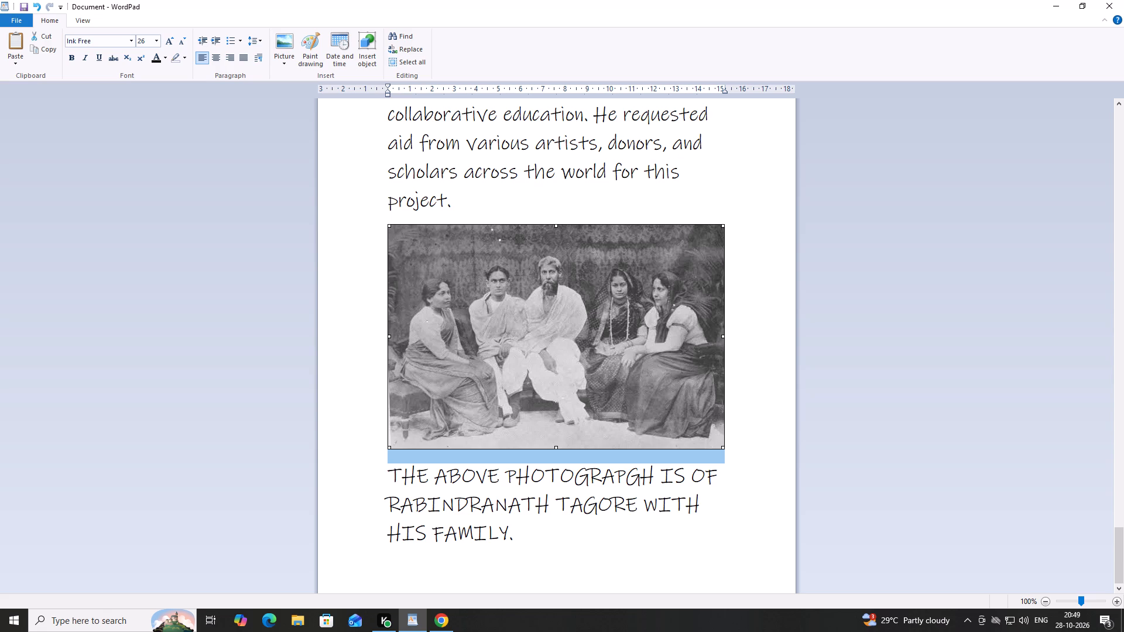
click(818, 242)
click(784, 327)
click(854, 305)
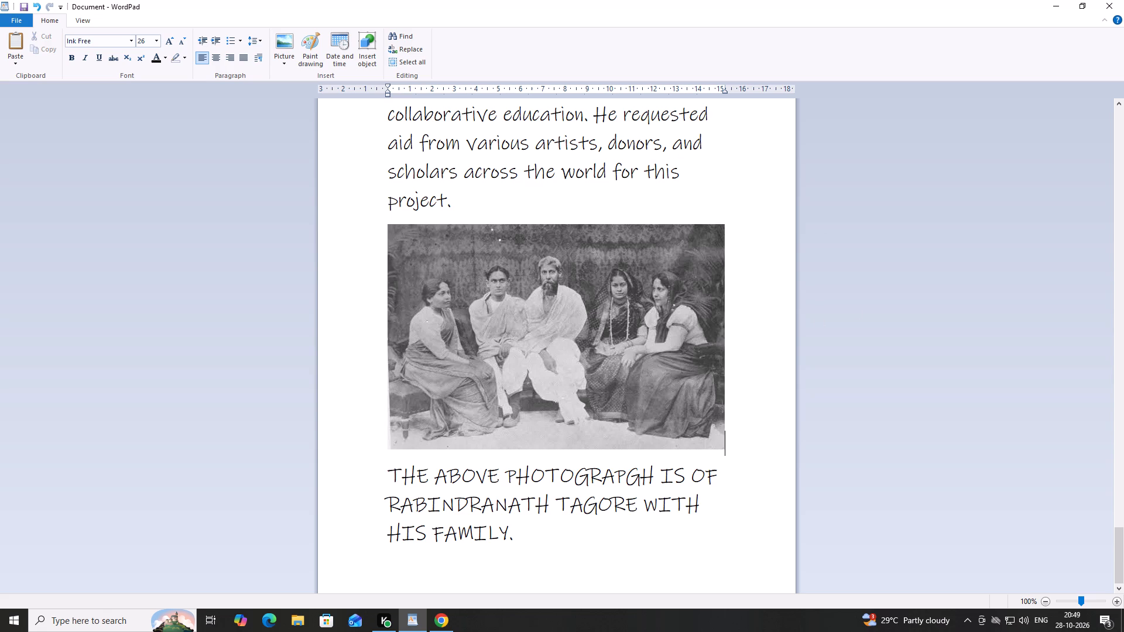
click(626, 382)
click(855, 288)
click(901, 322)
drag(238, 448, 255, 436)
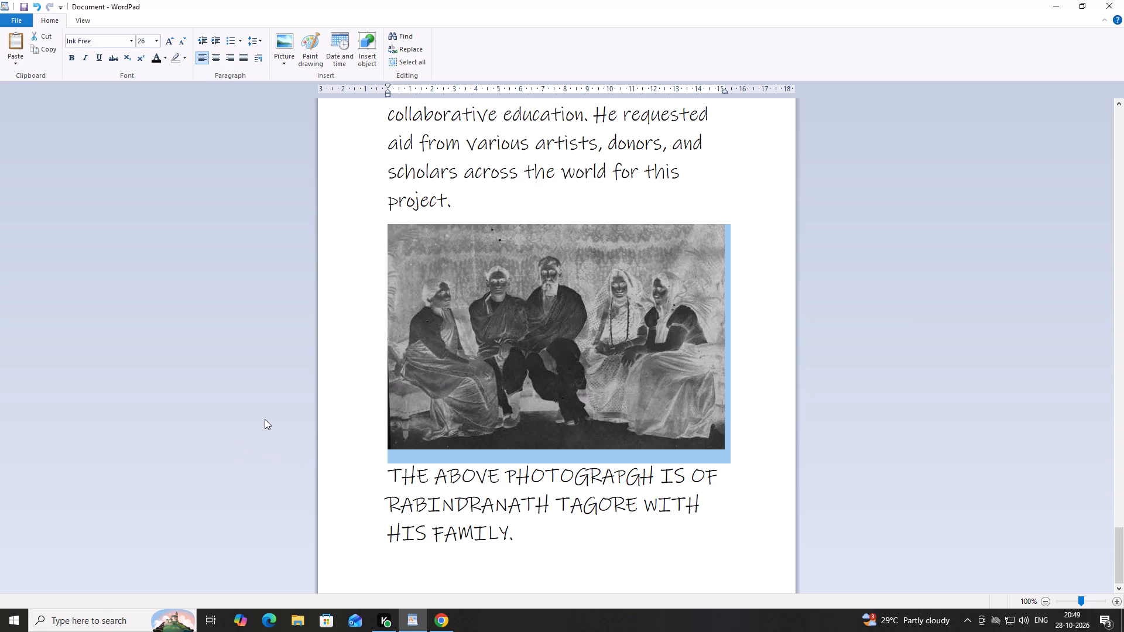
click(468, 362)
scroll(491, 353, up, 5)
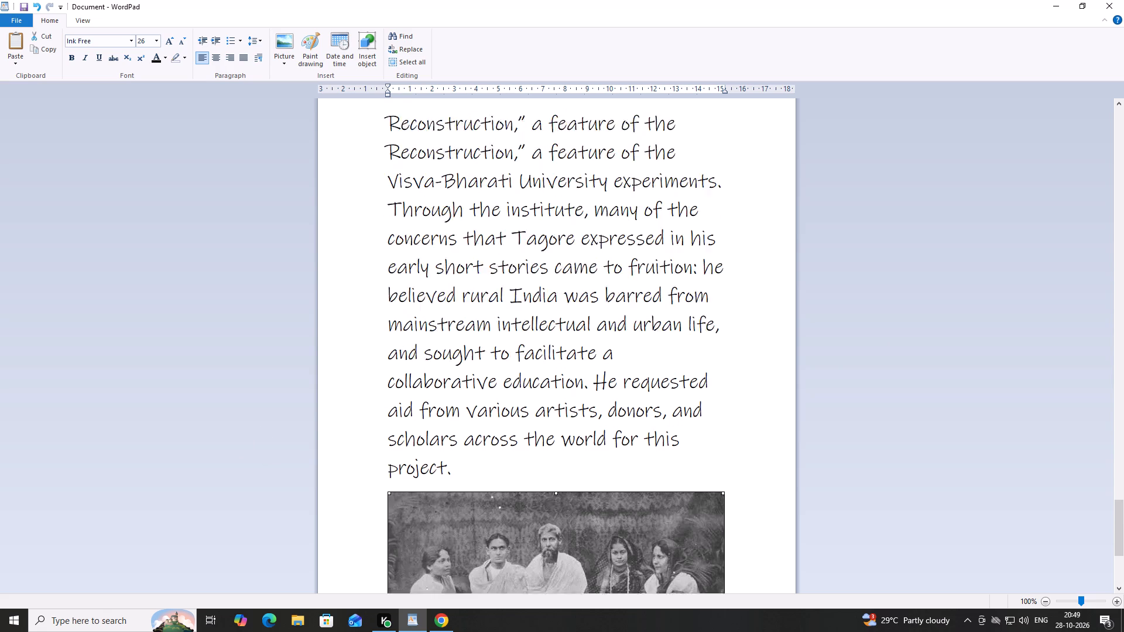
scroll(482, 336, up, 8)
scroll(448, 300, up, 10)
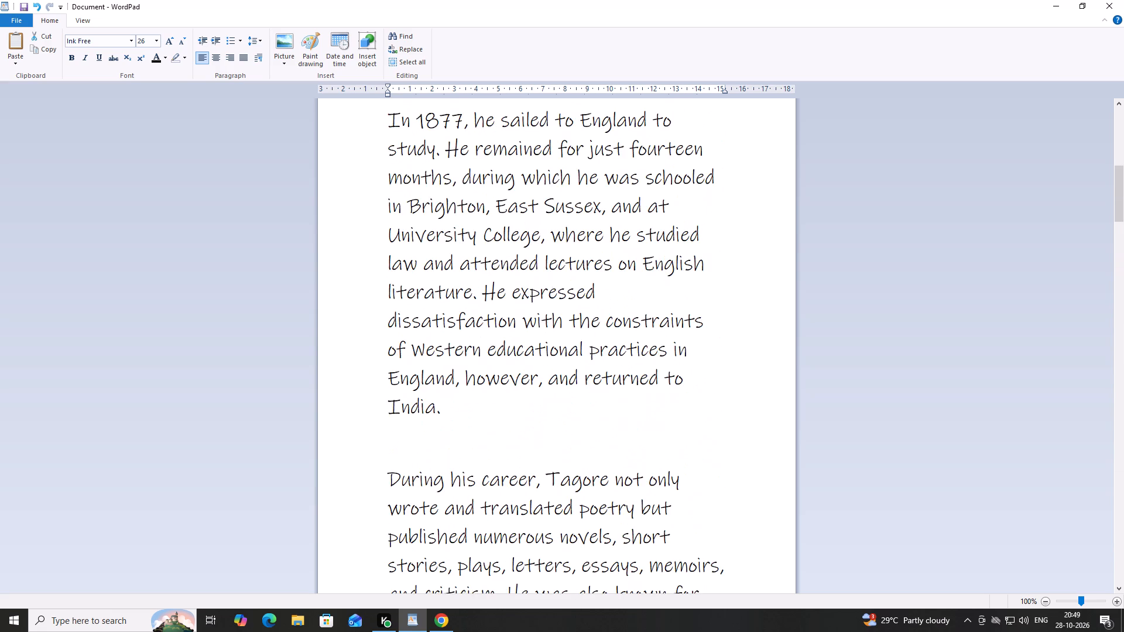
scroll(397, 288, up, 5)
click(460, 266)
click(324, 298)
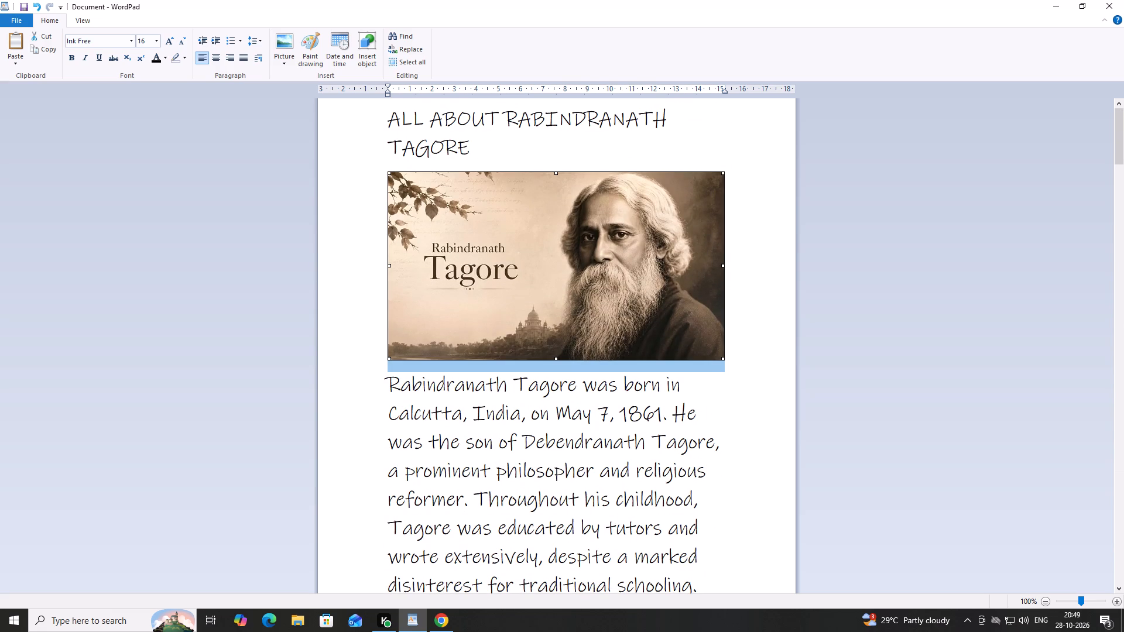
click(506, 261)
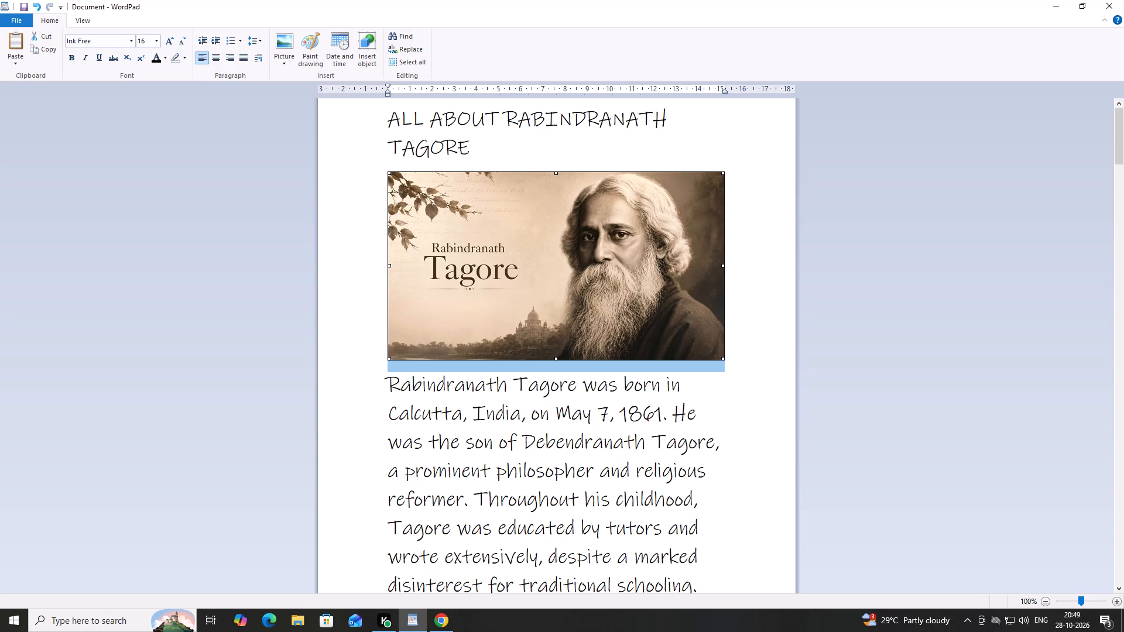
Switch to Chrome, go back from the poets.org biography to the Google results, and look for another source about Rabindranath Tagore.
click(448, 624)
scroll(600, 413, down, 5)
scroll(604, 415, up, 13)
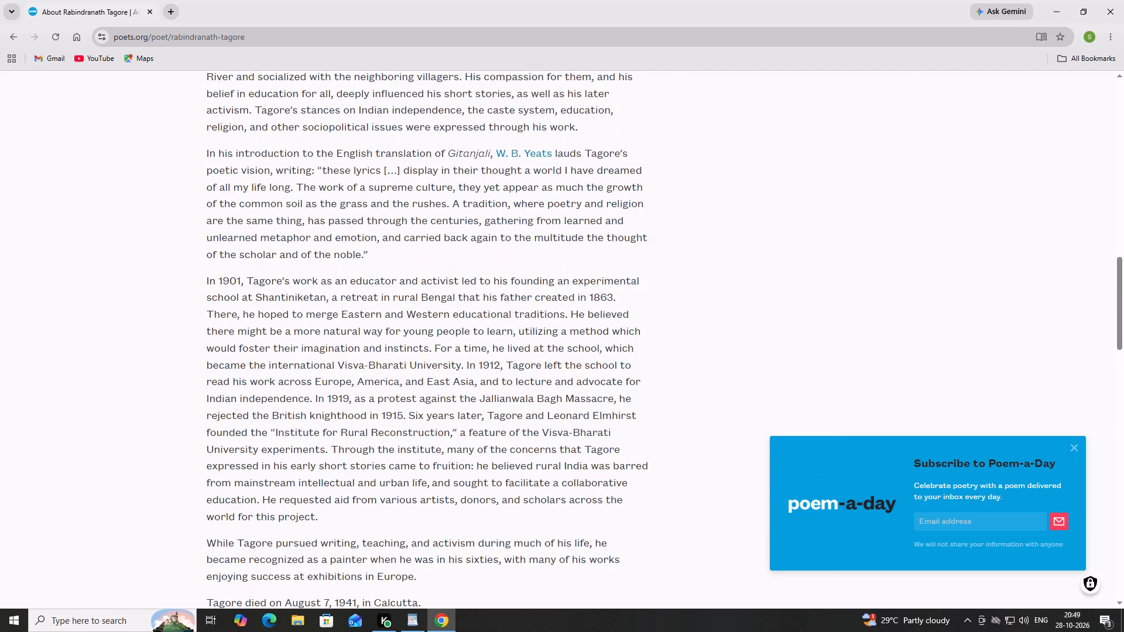
scroll(590, 412, up, 12)
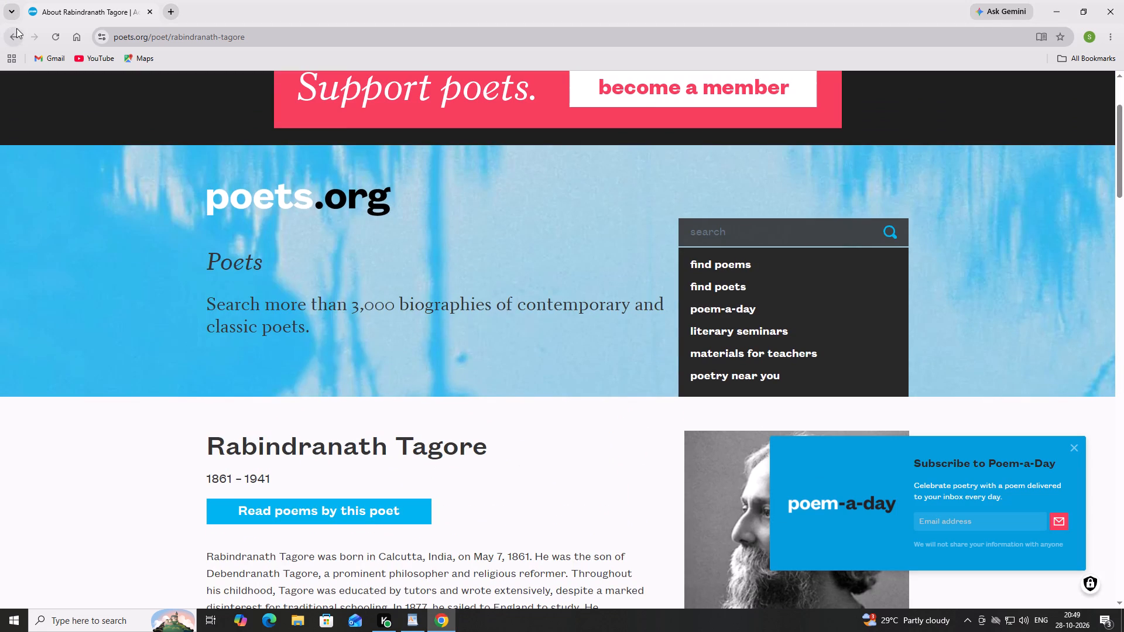
click(16, 28)
scroll(398, 439, down, 8)
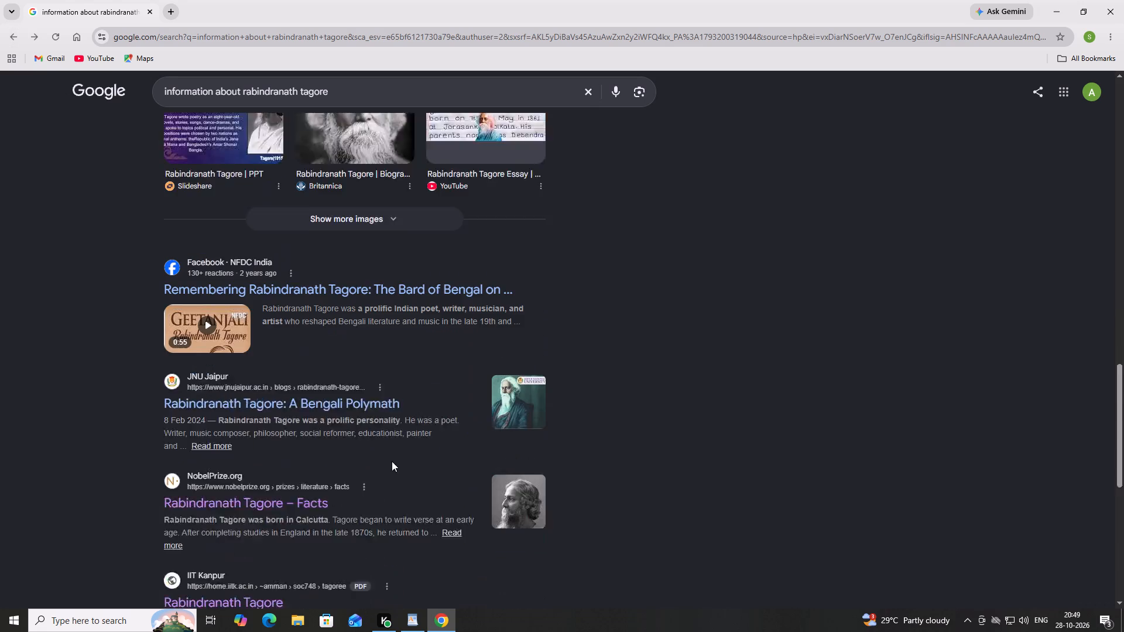
scroll(379, 463, down, 1)
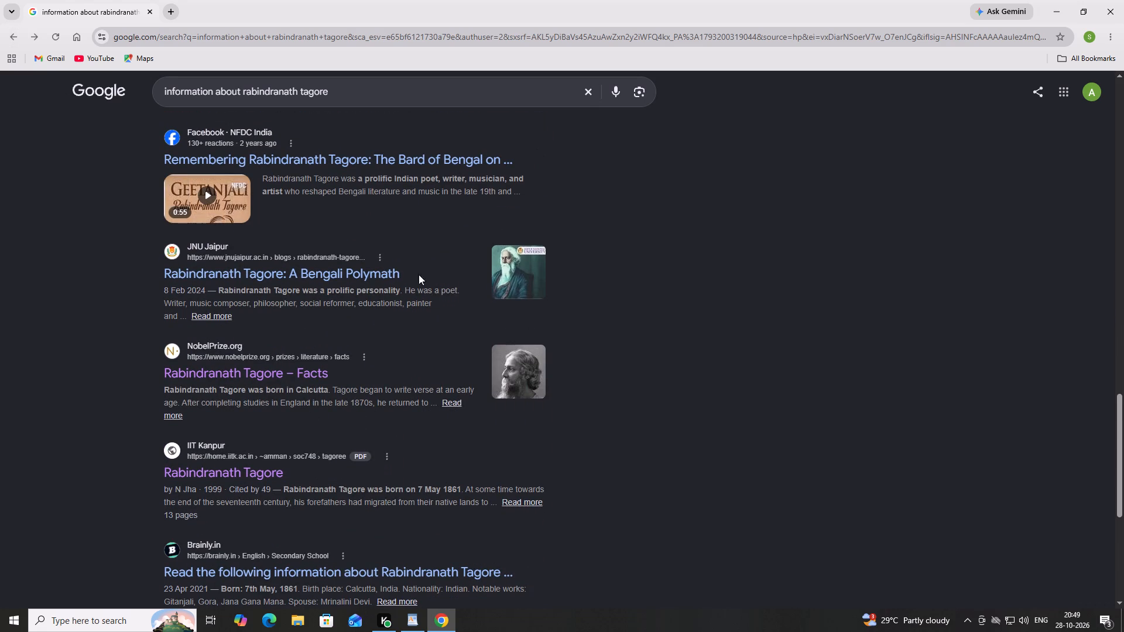
Open the JNU Jaipur article "Rabindranath Tagore: A Bengali Polymath", examine its text, and return to the search results.
click(358, 273)
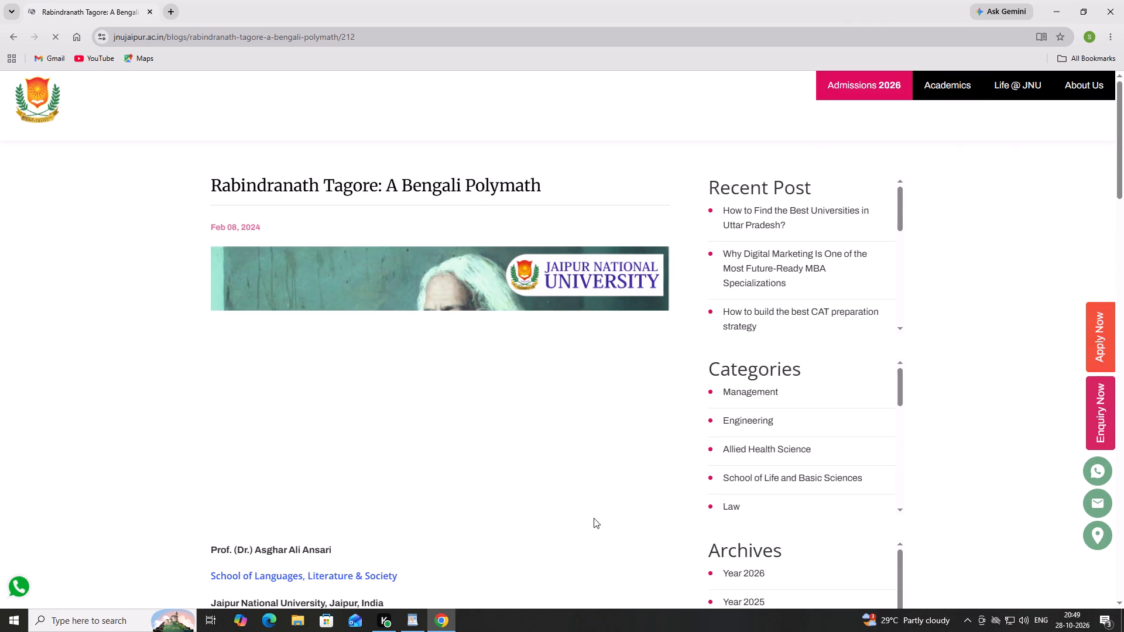
scroll(584, 478, down, 10)
scroll(534, 408, down, 9)
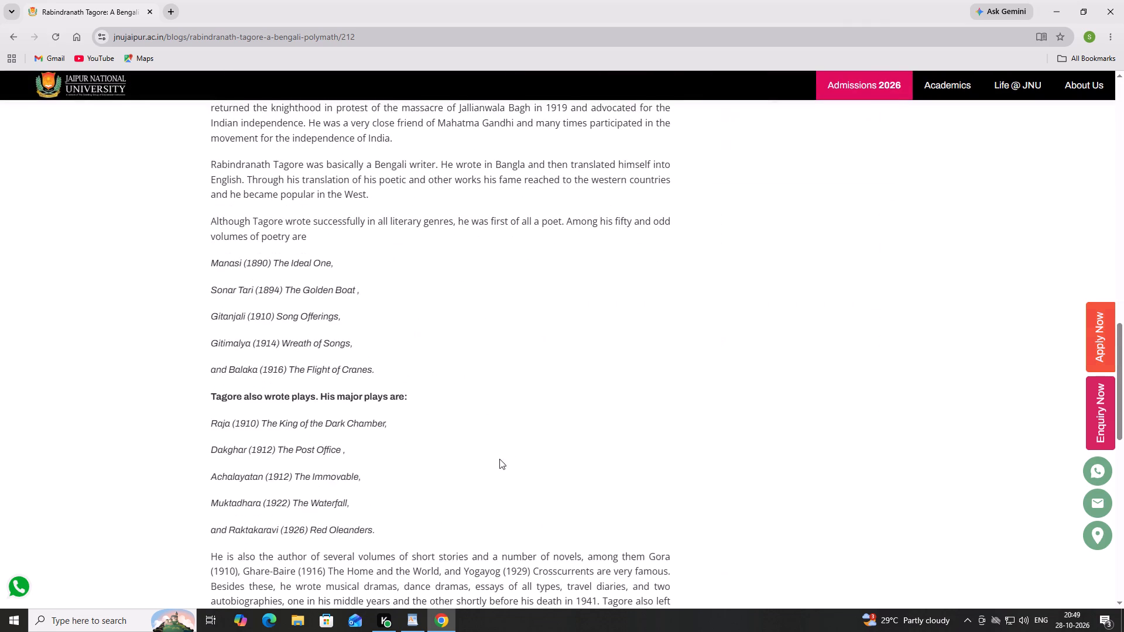
scroll(499, 456, down, 5)
scroll(477, 446, up, 8)
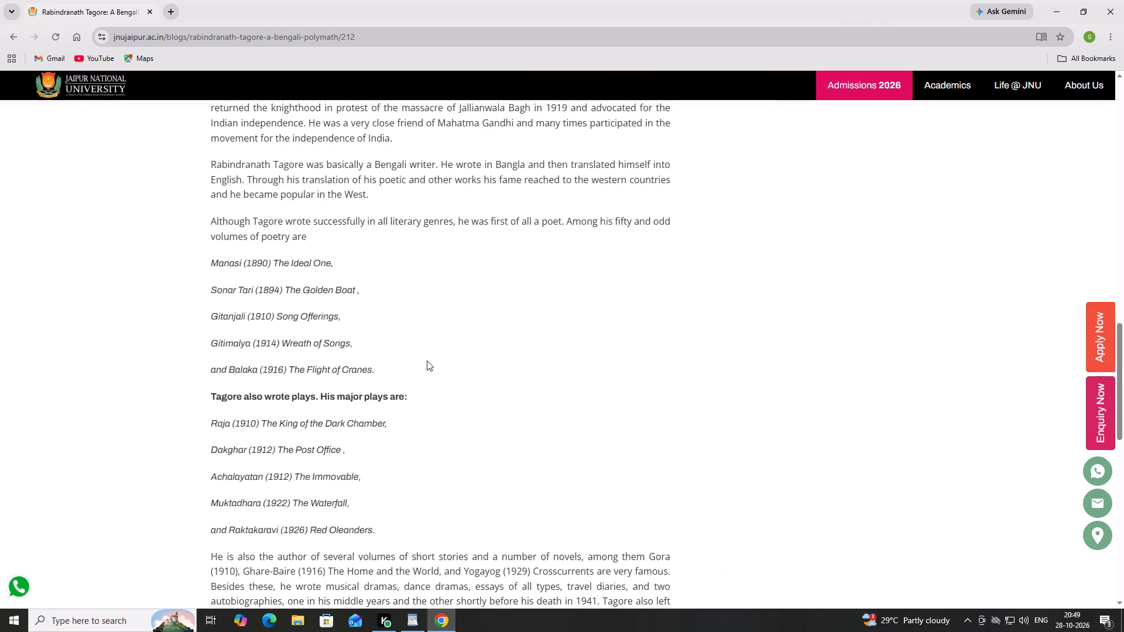
scroll(429, 350, up, 13)
scroll(448, 261, up, 4)
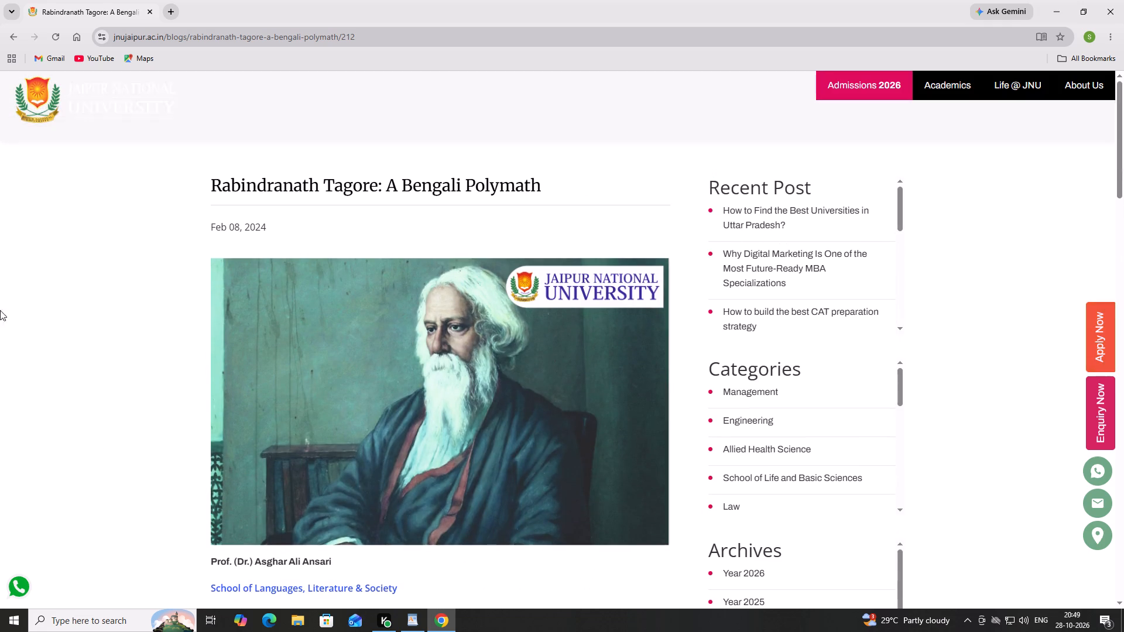
click(11, 35)
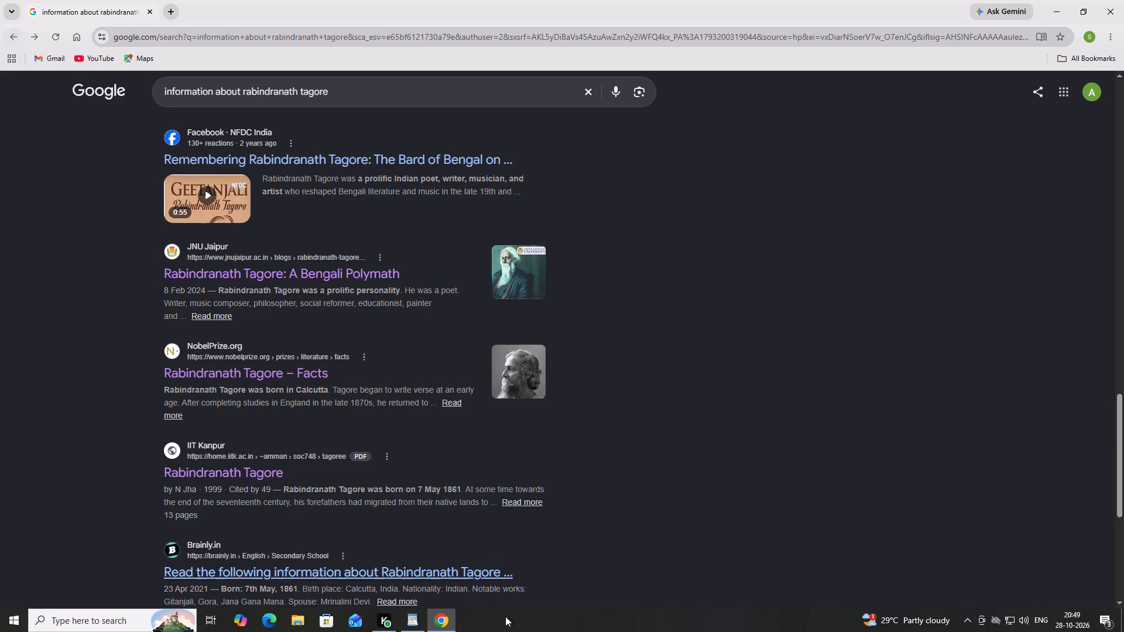
Switch back to WordPad and insert two more line breaks after the family photograph's caption.
click(413, 624)
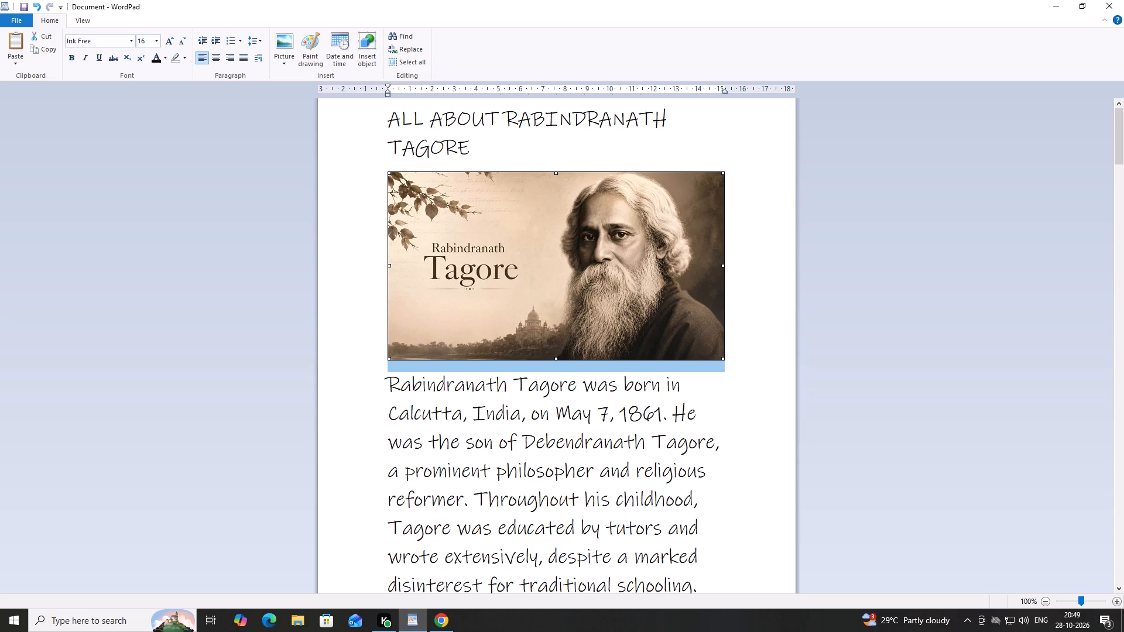
scroll(521, 475, down, 4)
scroll(713, 412, down, 9)
scroll(706, 438, down, 12)
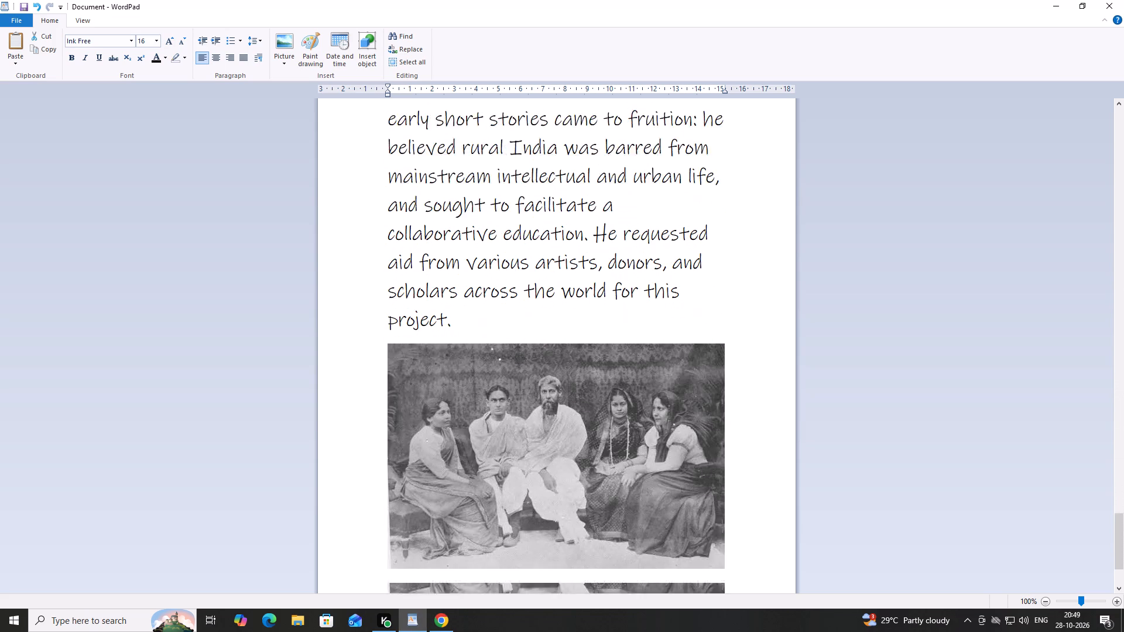
scroll(694, 438, down, 6)
click(519, 544)
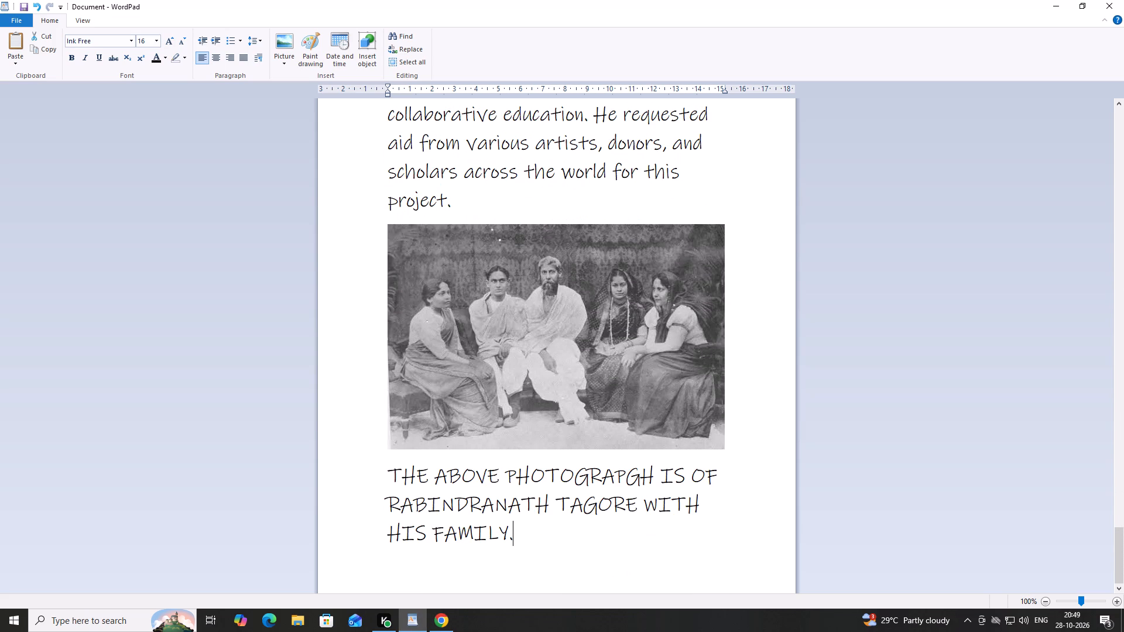
key(Return)
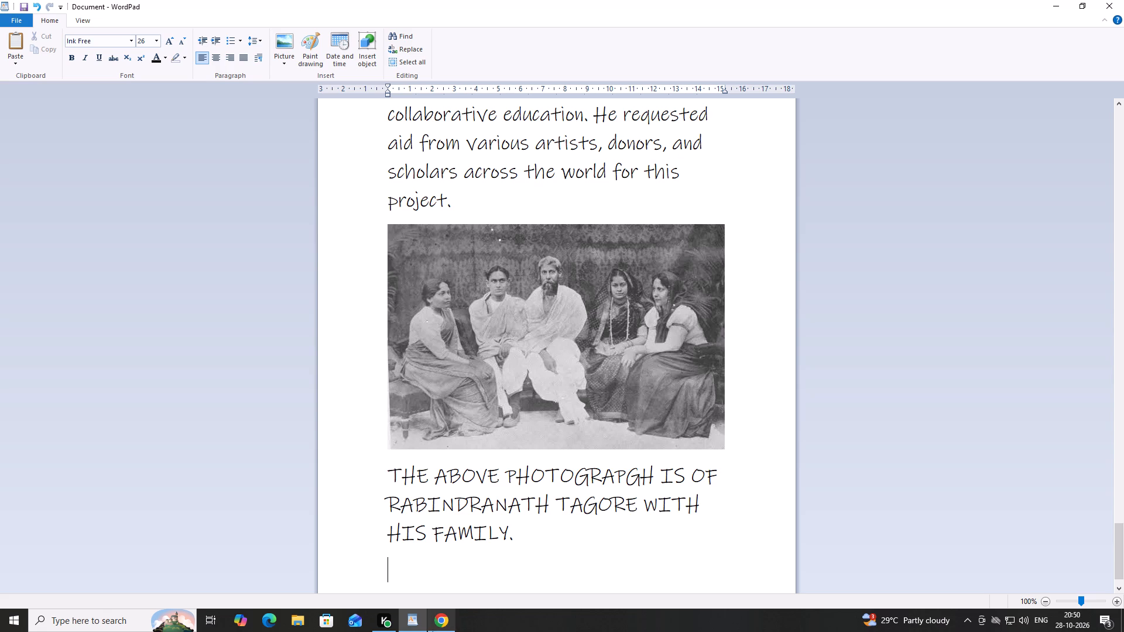
click(544, 568)
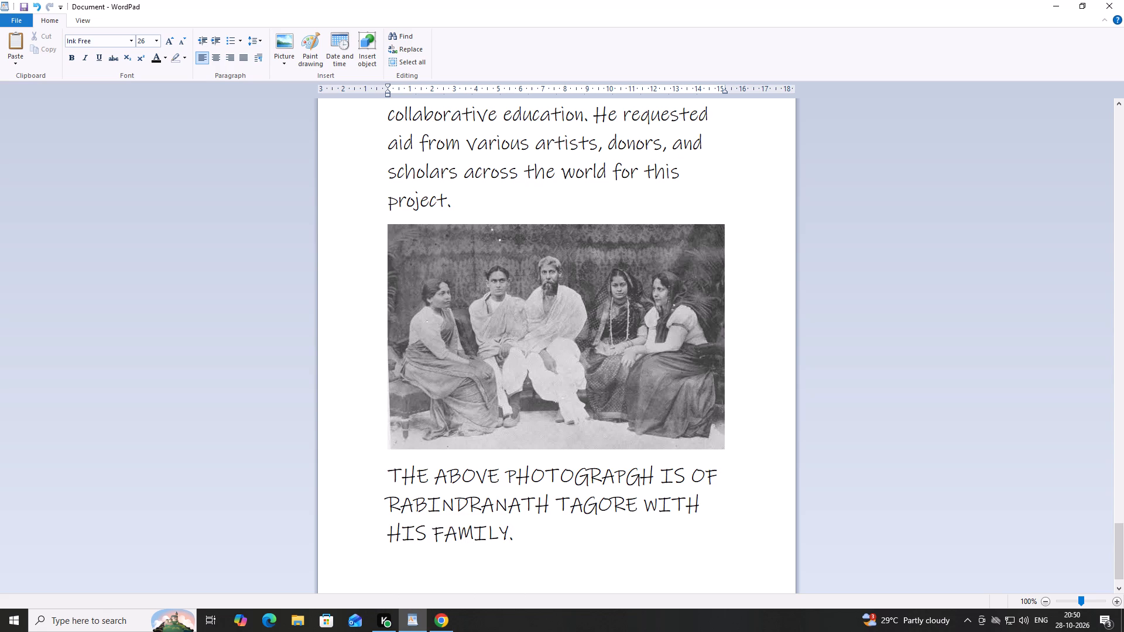
click(457, 551)
click(528, 539)
key(Return)
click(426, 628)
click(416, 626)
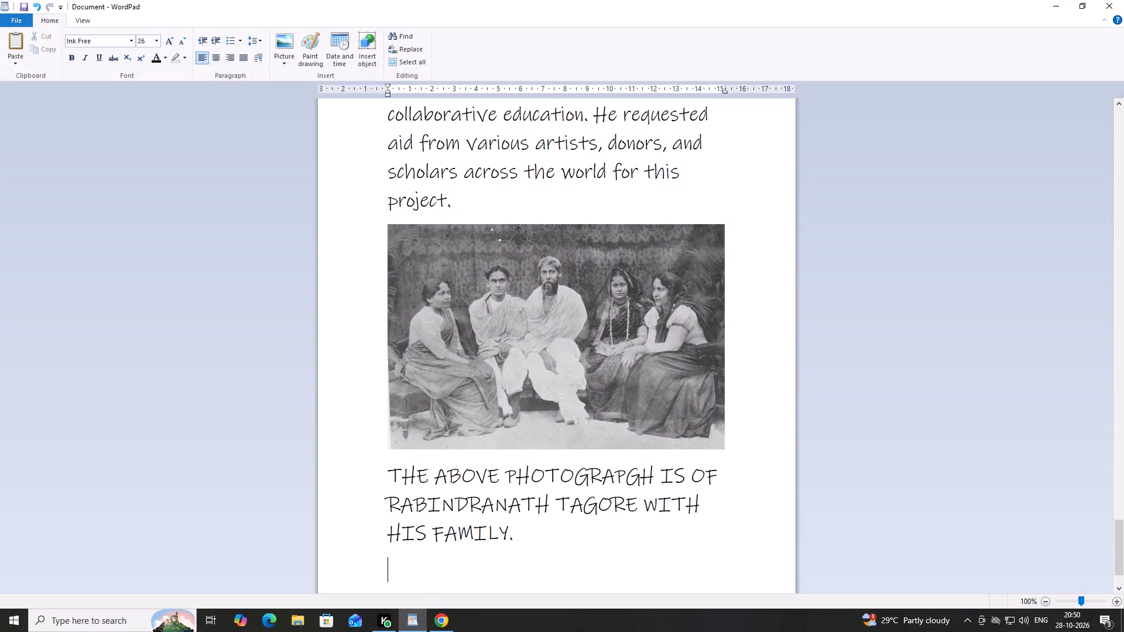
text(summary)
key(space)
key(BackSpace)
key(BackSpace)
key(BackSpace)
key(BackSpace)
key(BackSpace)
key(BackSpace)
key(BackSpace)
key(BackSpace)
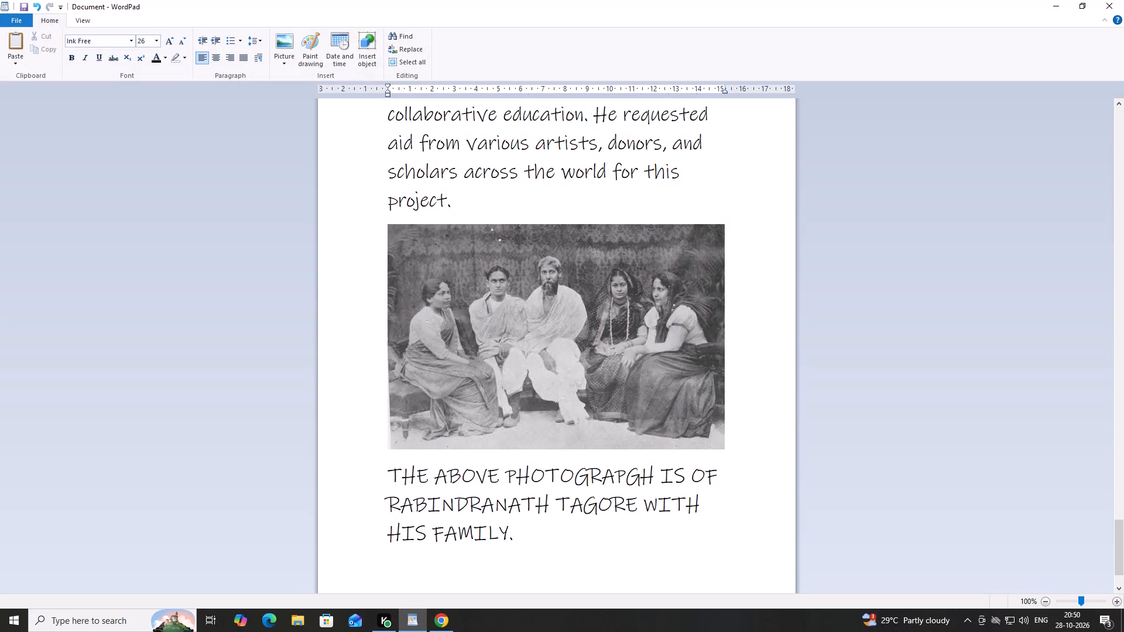
Set the font to Comic Sans MS and add the heading "summary:" below the family photograph's caption, followed by a new line.
click(132, 40)
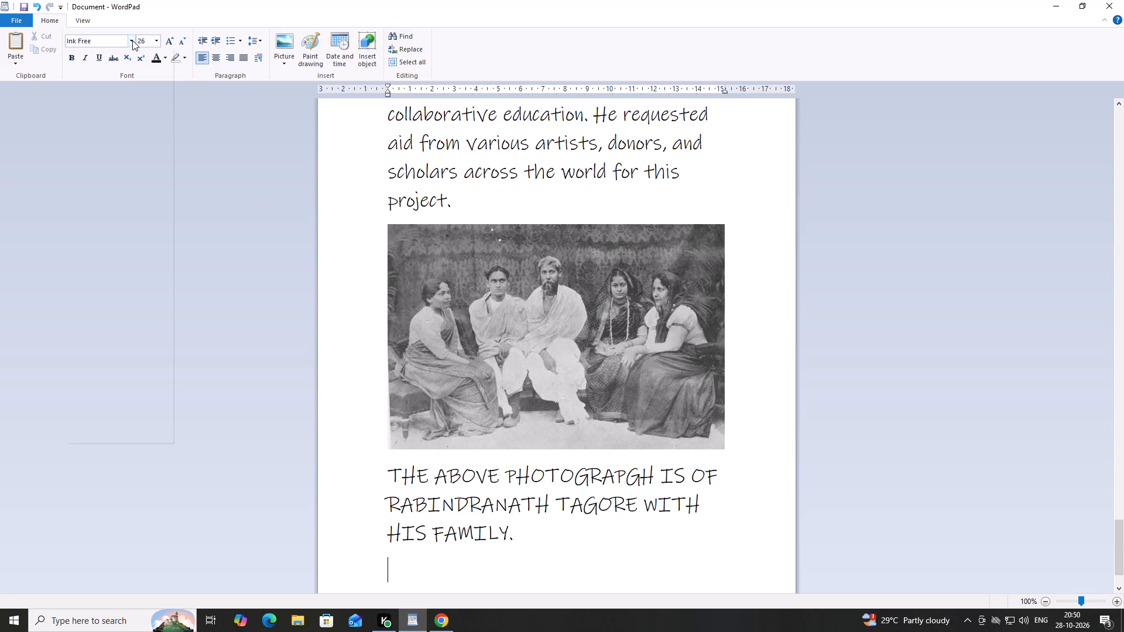
click(105, 242)
text(su)
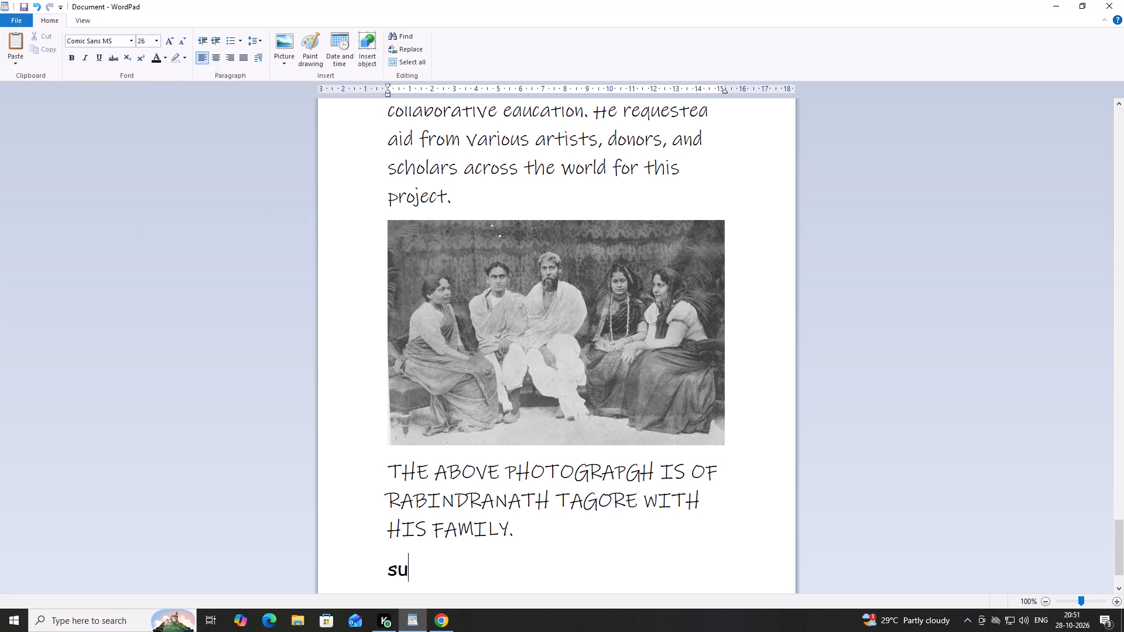
key(BackSpace)
text(ummary)
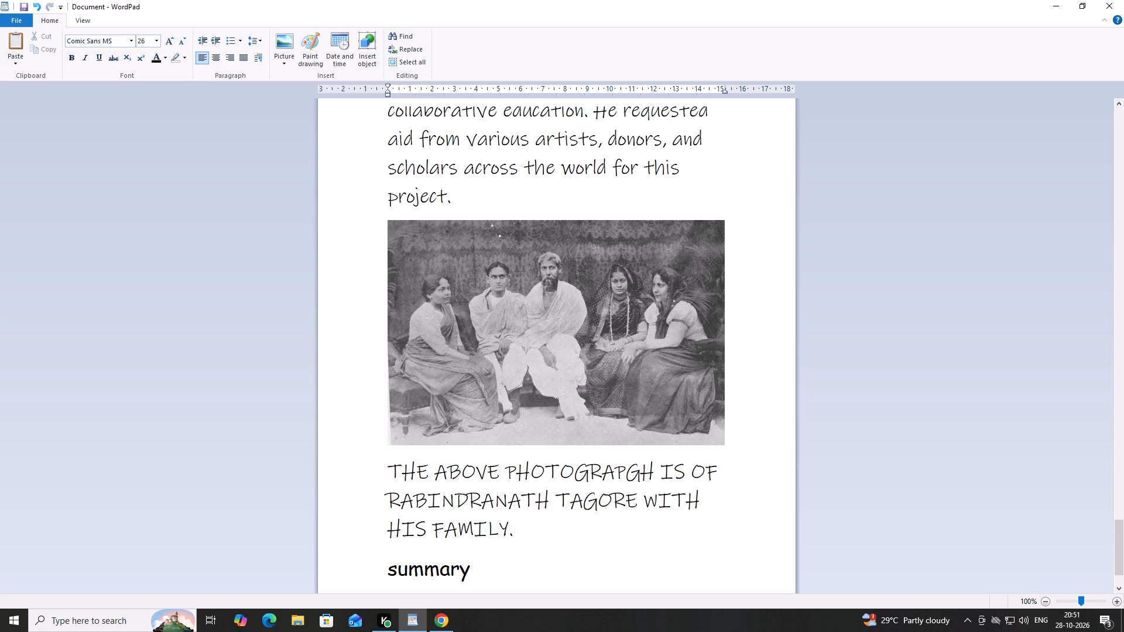
key(shift+colon)
key(Return)
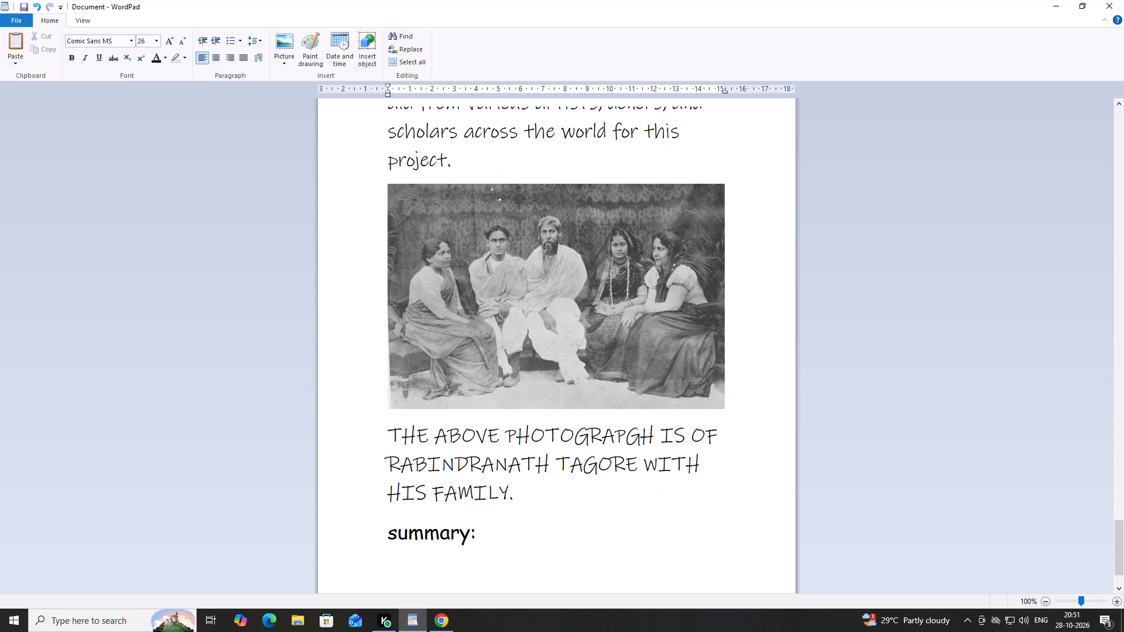
Switch to Chrome, open the NobelPrize.org page "Rabindranath Tagore – Facts", and copy its complete Life and Work sections, including their headings.
click(434, 613)
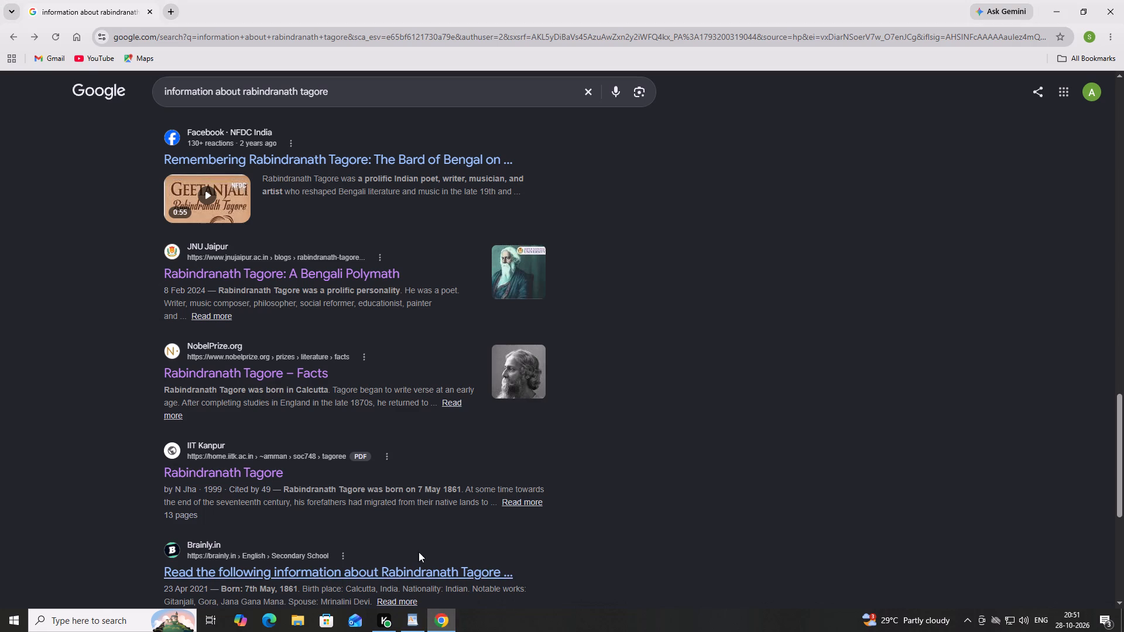
click(246, 379)
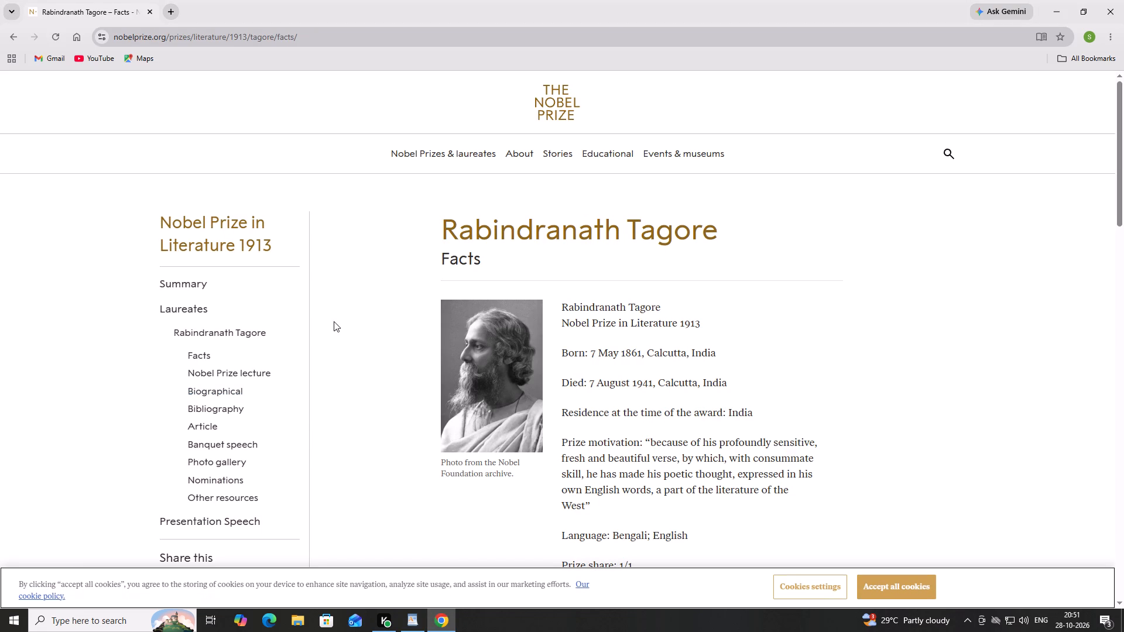
scroll(542, 460, down, 3)
scroll(590, 448, down, 2)
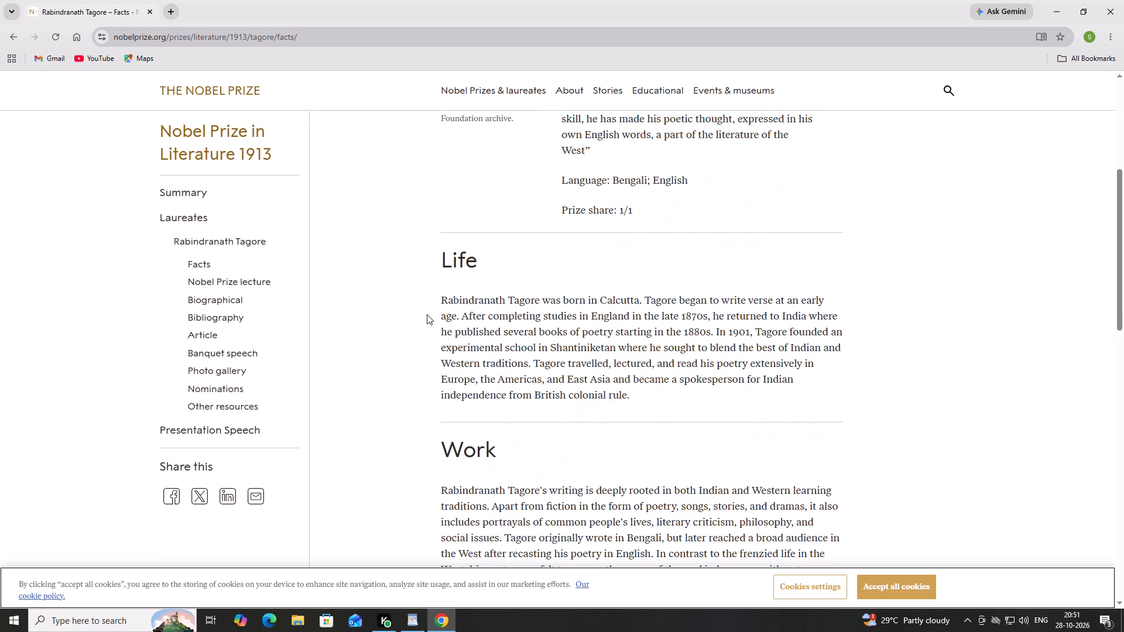
click(439, 256)
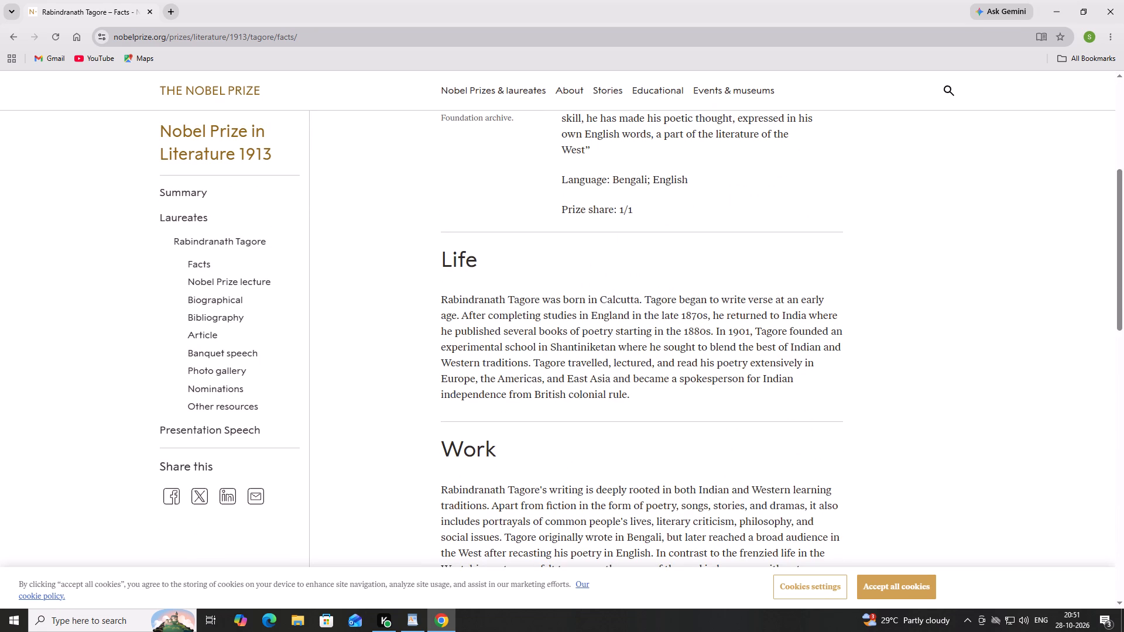
click(463, 308)
drag(451, 293, 461, 305)
click(440, 255)
drag(445, 263, 703, 620)
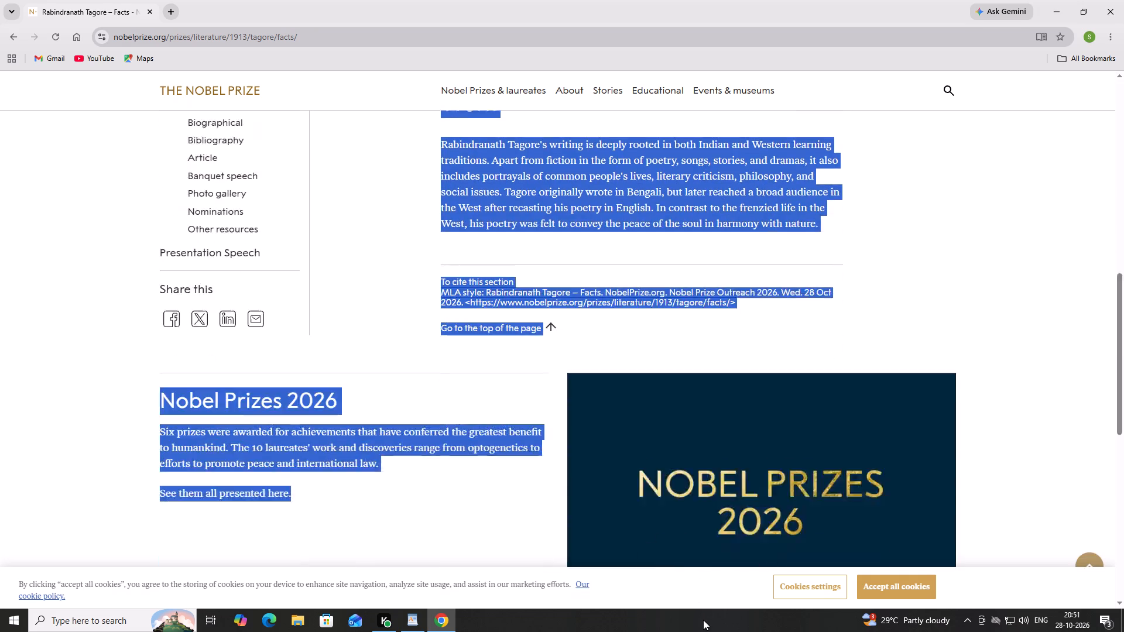
drag(703, 620, 639, 217)
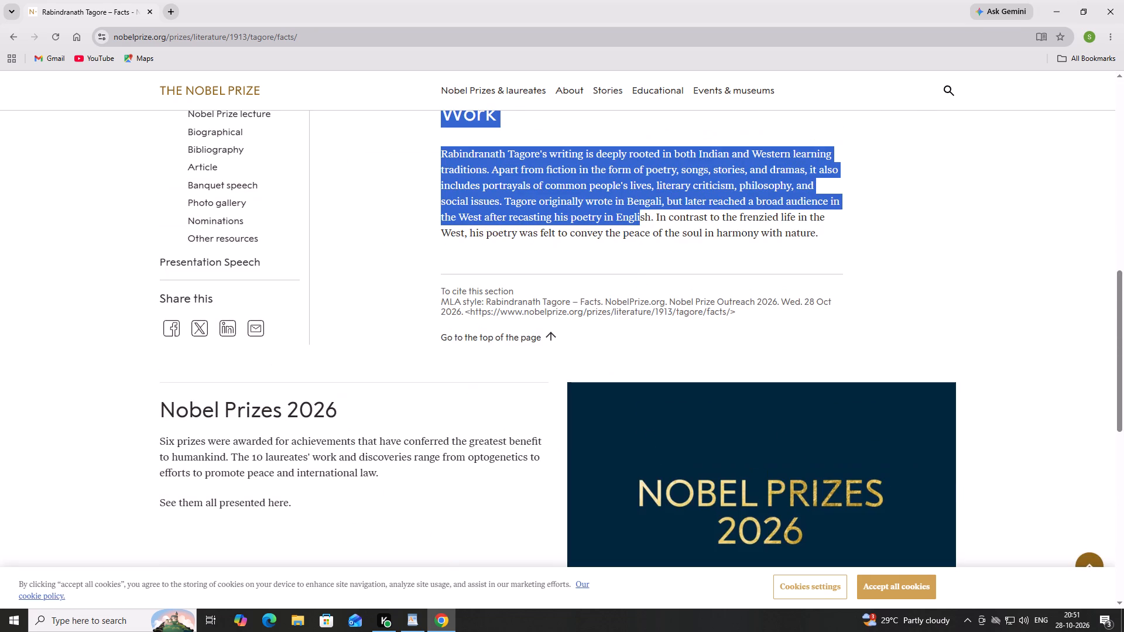
drag(639, 217, 825, 250)
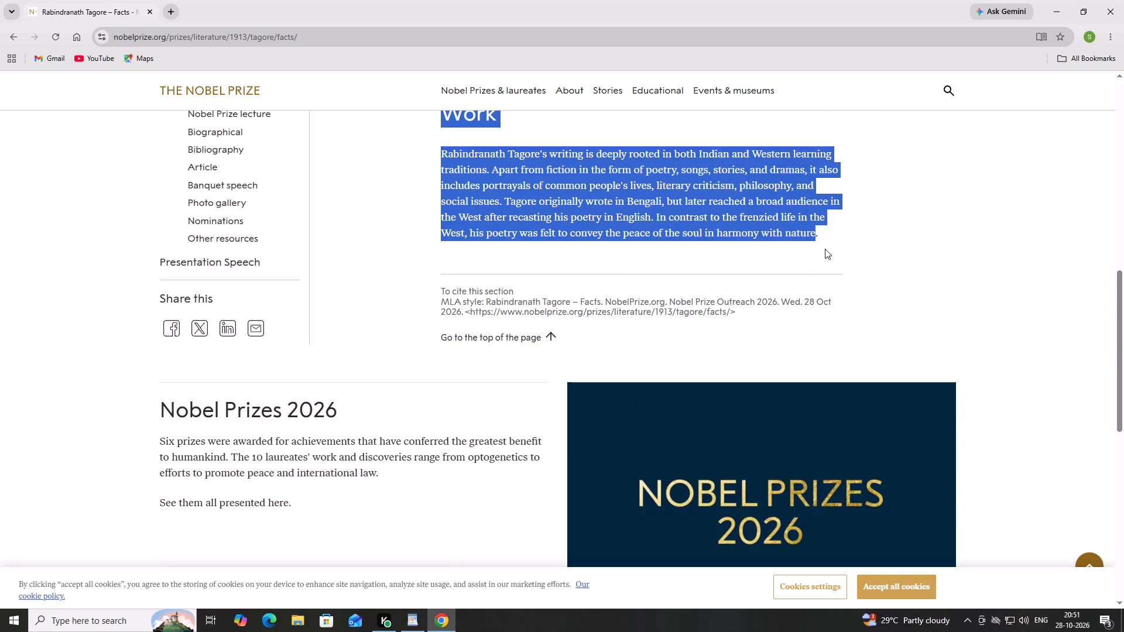
right_click(825, 235)
click(861, 247)
Switch to WordPad and paste the copied Life and Work text at the summary section below the photograph's caption.
click(410, 627)
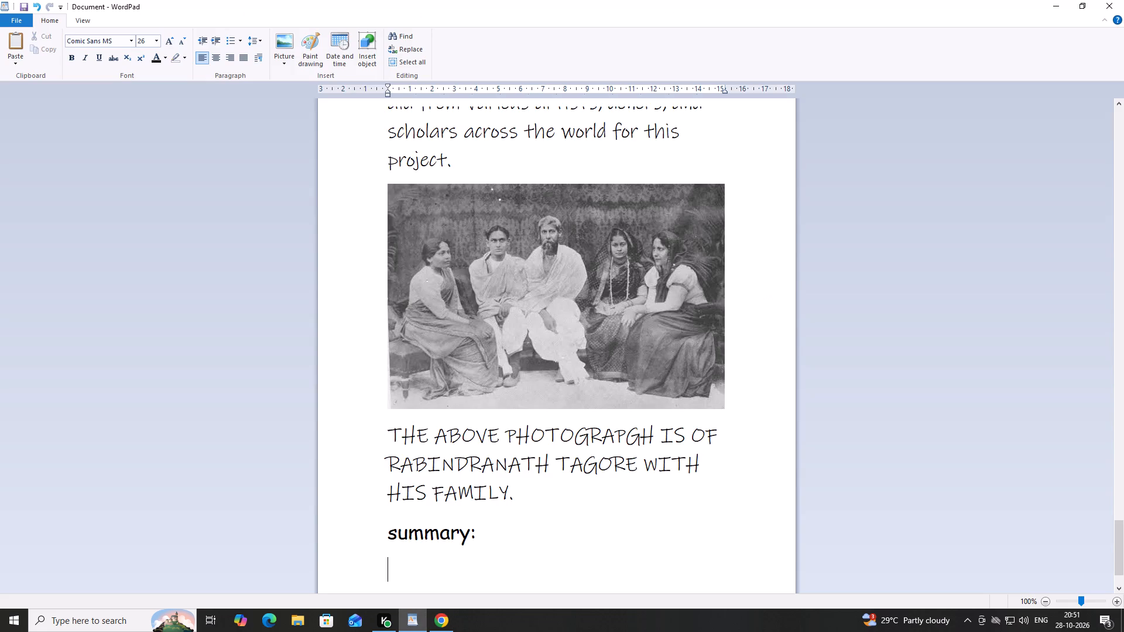
right_click(394, 555)
click(429, 516)
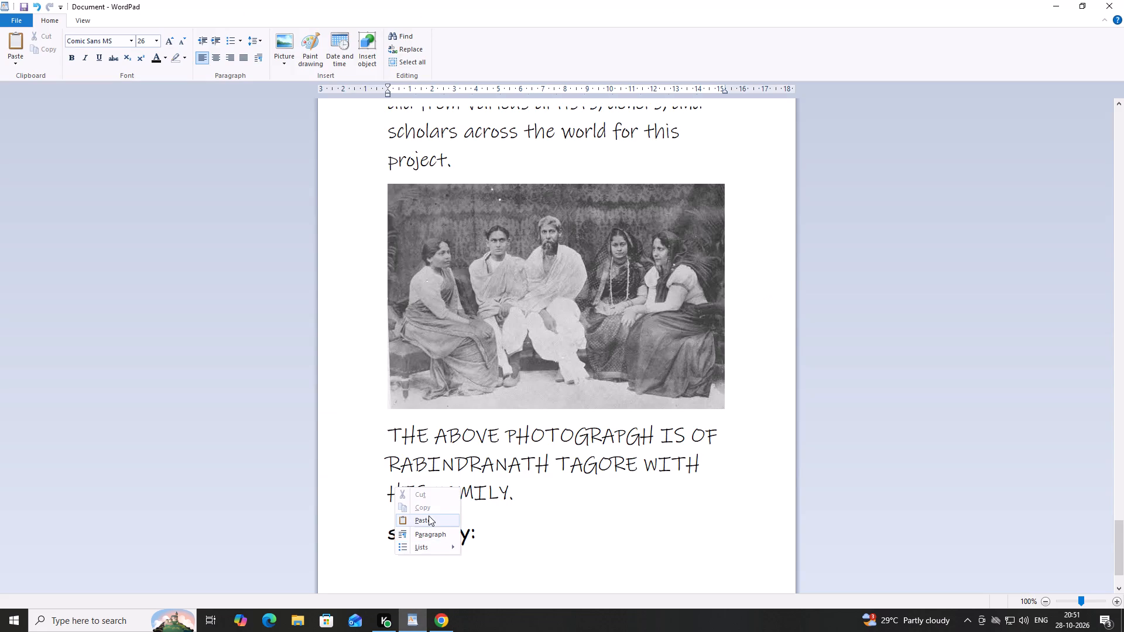
Restore the word "summary" in front of the pasted "Life" heading by completing the leftover "s" below the caption.
scroll(608, 505, up, 6)
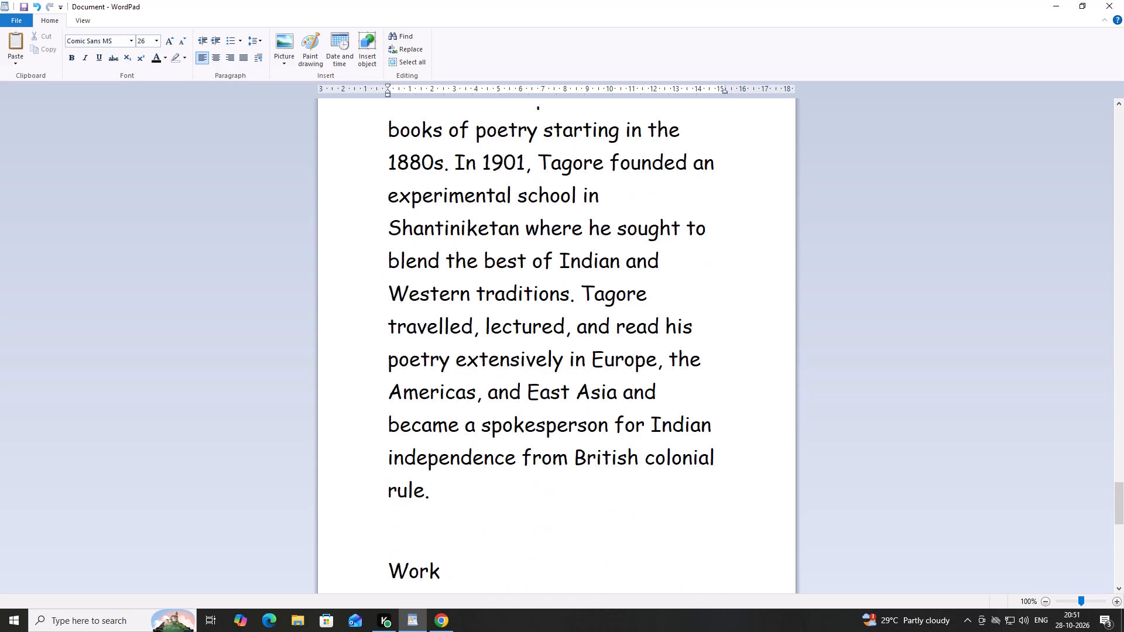
scroll(606, 493, up, 4)
scroll(606, 493, down, 1)
scroll(605, 493, up, 2)
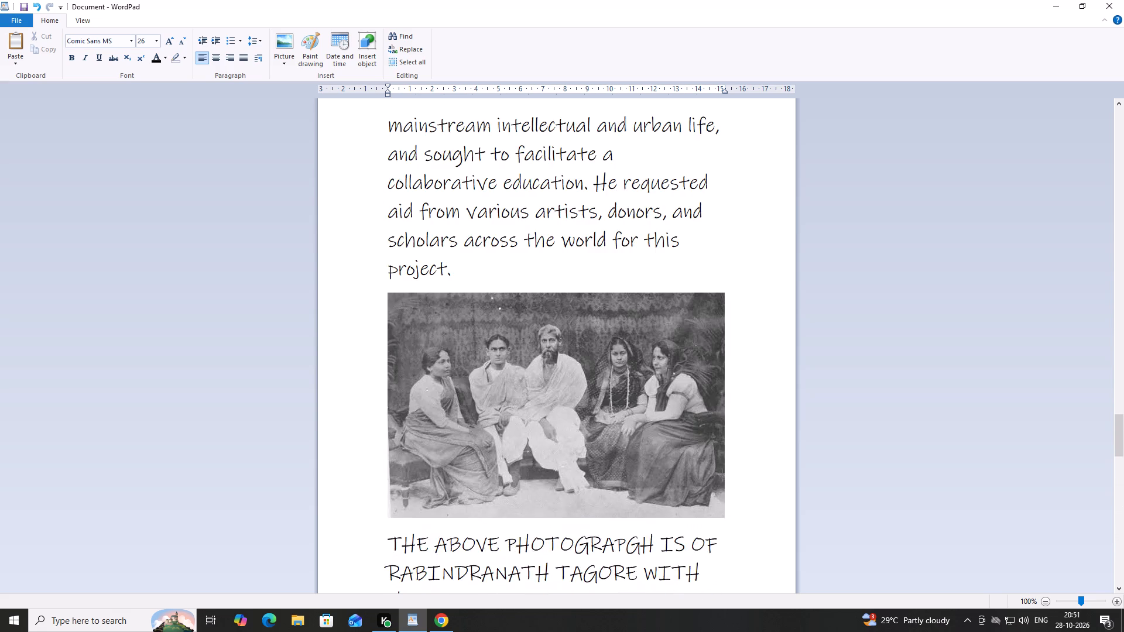
scroll(604, 492, down, 2)
scroll(598, 486, up, 1)
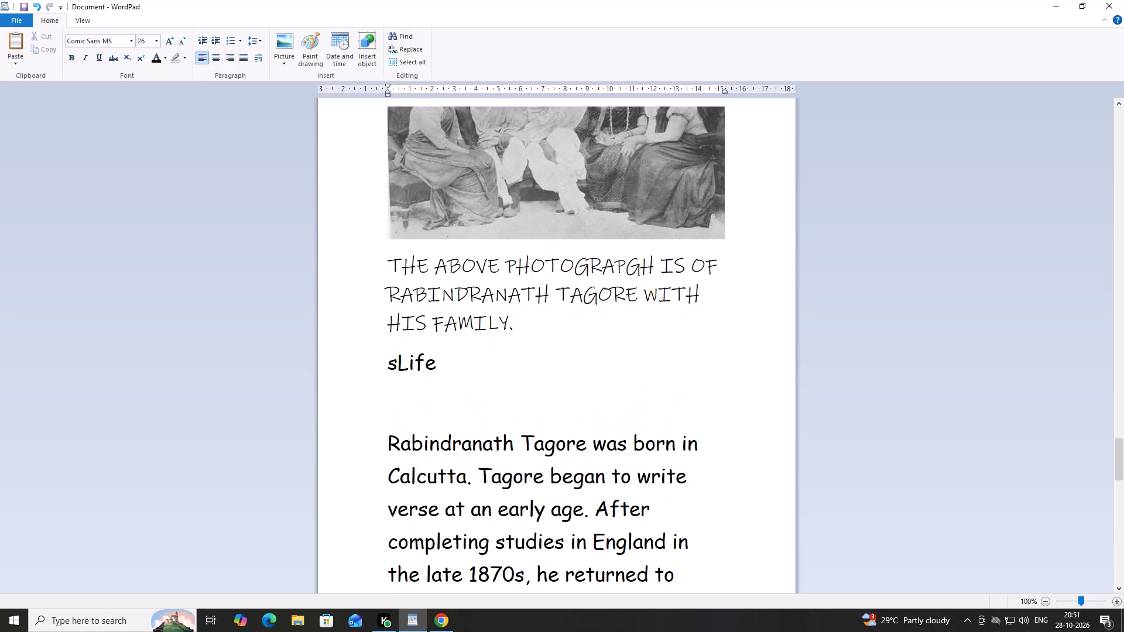
scroll(598, 484, up, 1)
scroll(598, 484, down, 1)
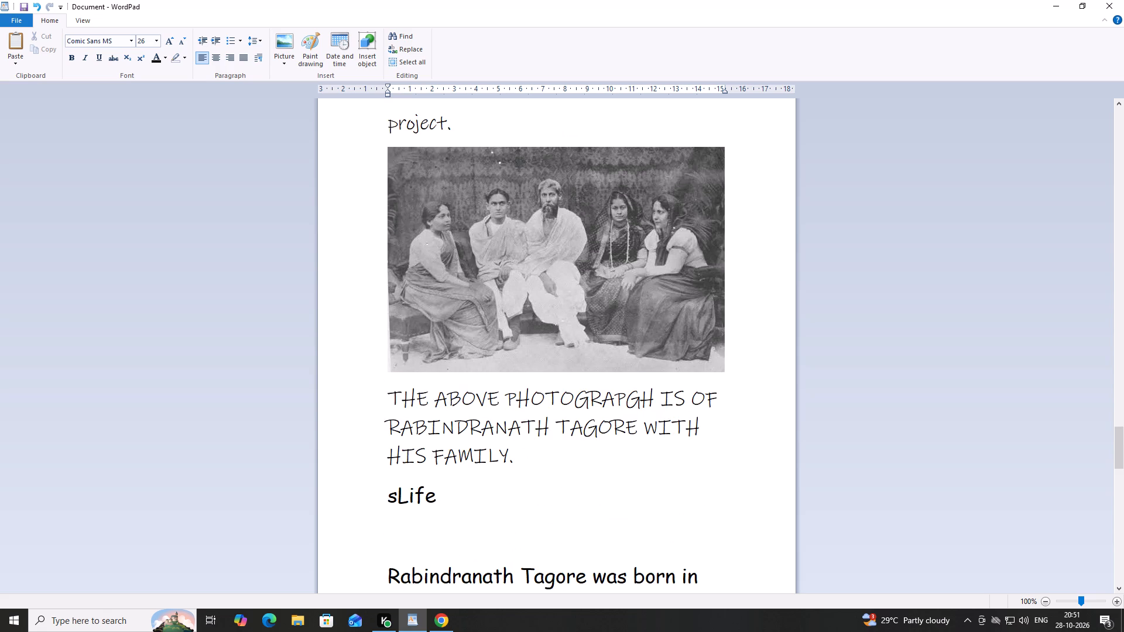
click(397, 490)
text(umm)
text(ary)
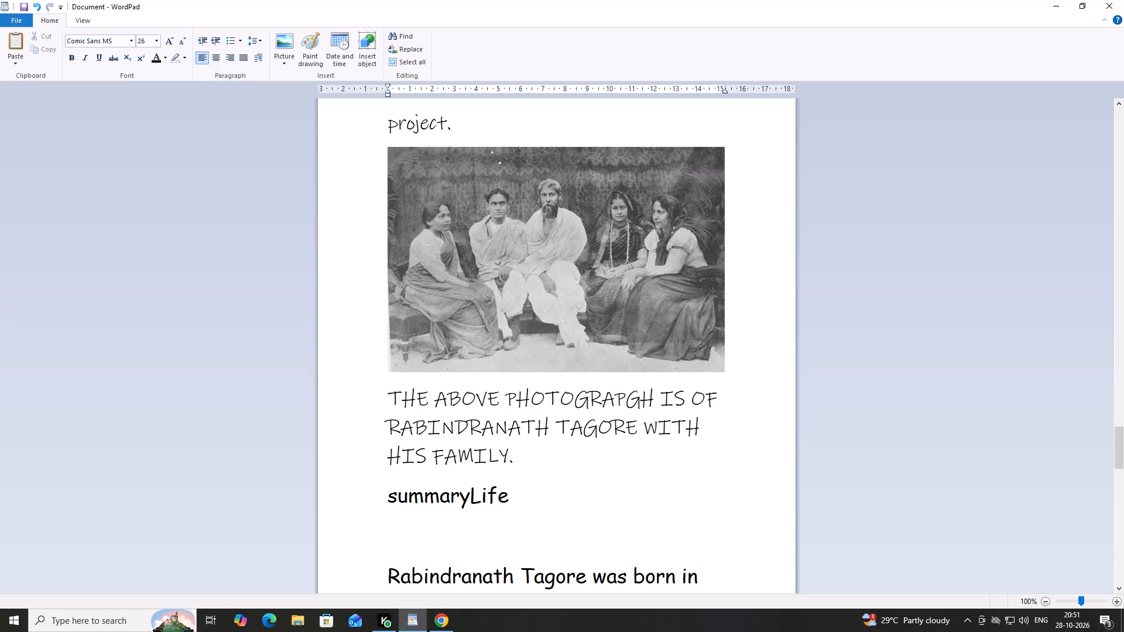
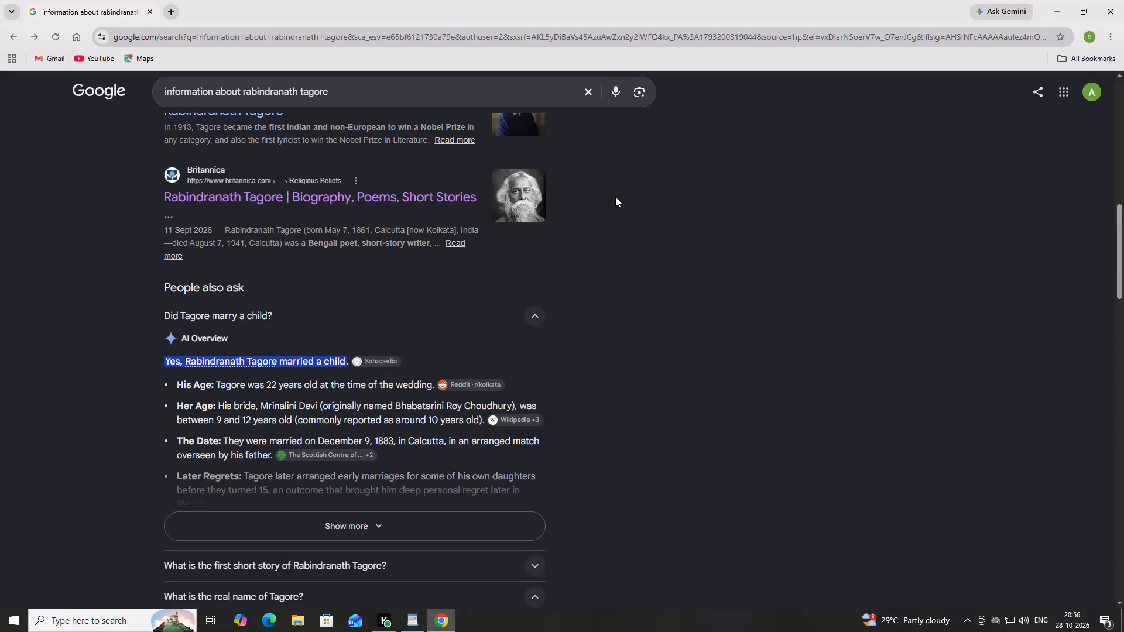
Expand the complete answer to the related question "What are 10 interesting facts about Rabinandath Tagore?" in the Google results.
scroll(638, 214, down, 1)
scroll(677, 257, down, 3)
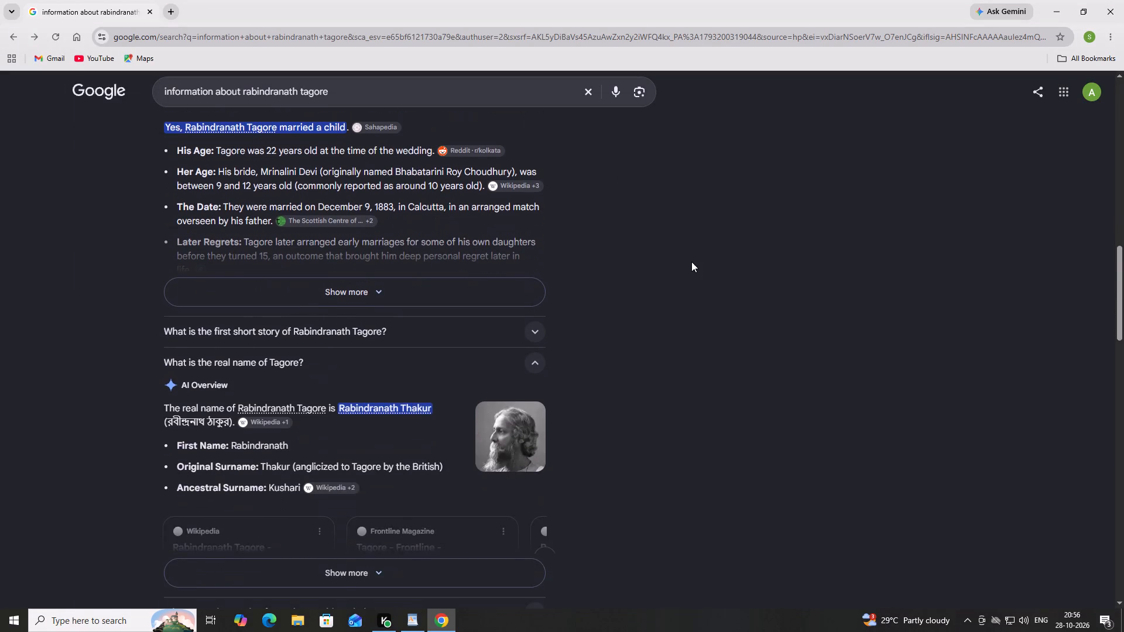
scroll(656, 239, down, 2)
scroll(399, 413, down, 1)
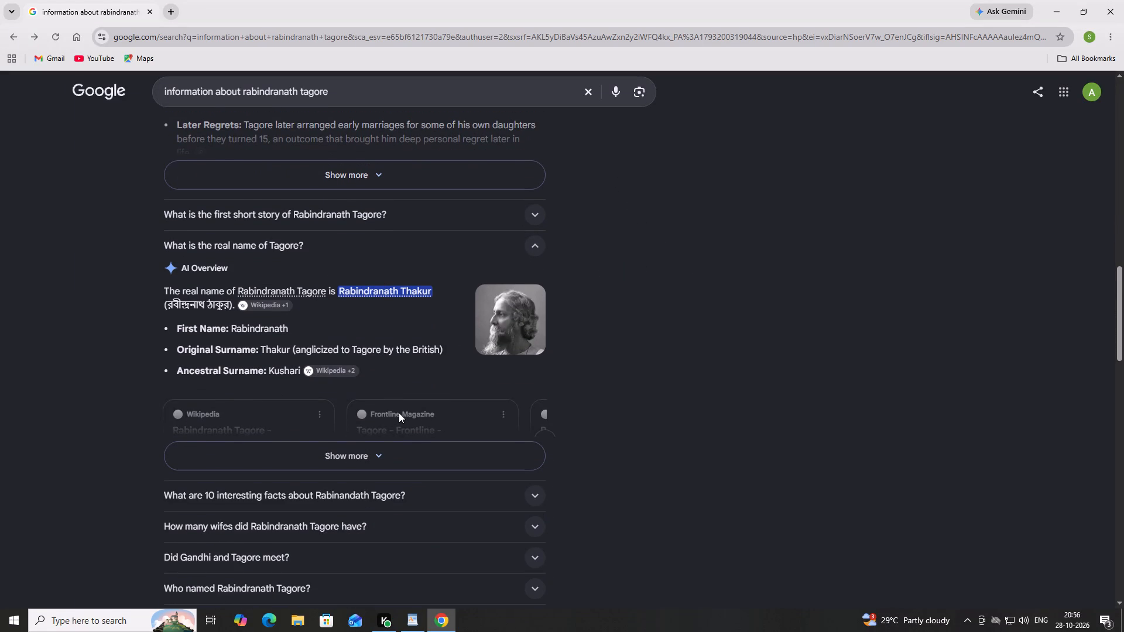
scroll(399, 413, down, 1)
click(534, 378)
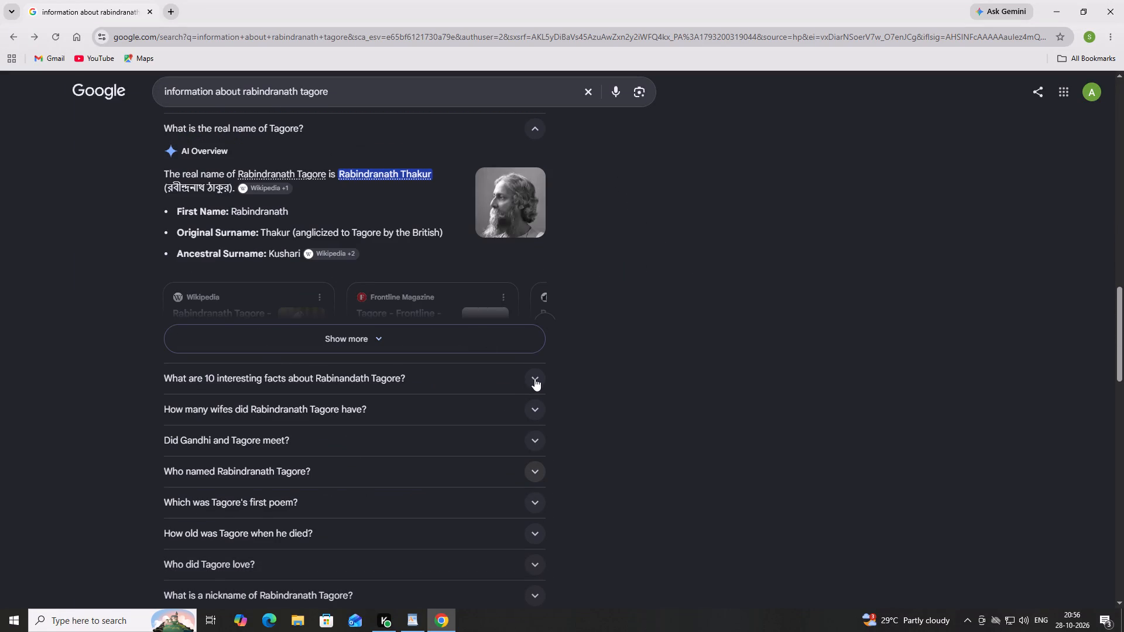
click(532, 379)
scroll(532, 383, down, 1)
click(533, 315)
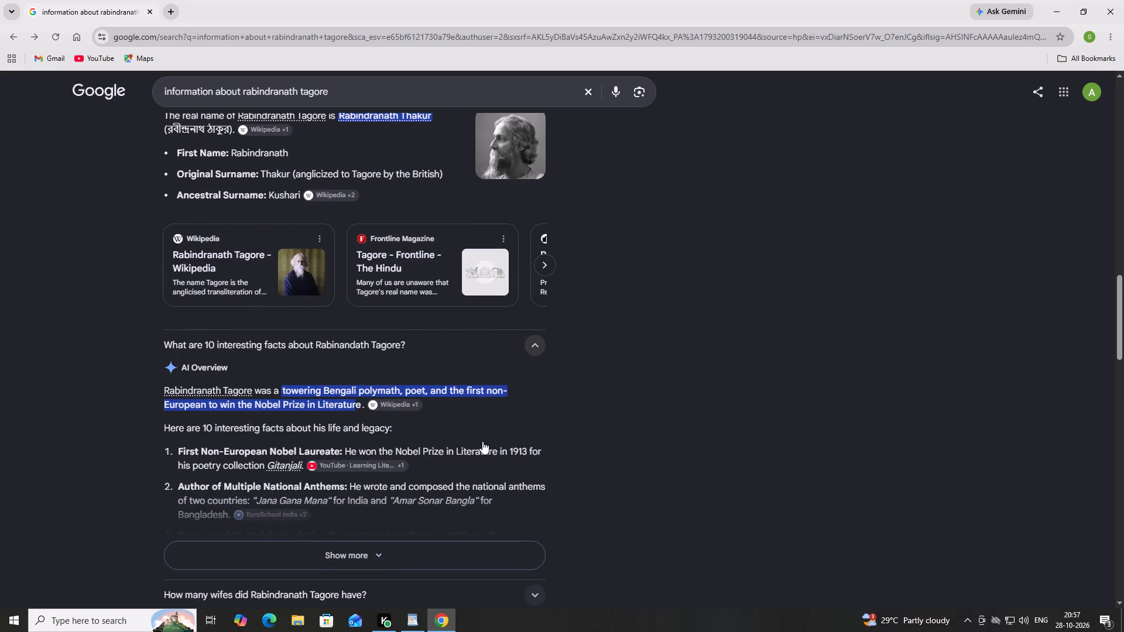
click(385, 556)
click(372, 553)
click(381, 557)
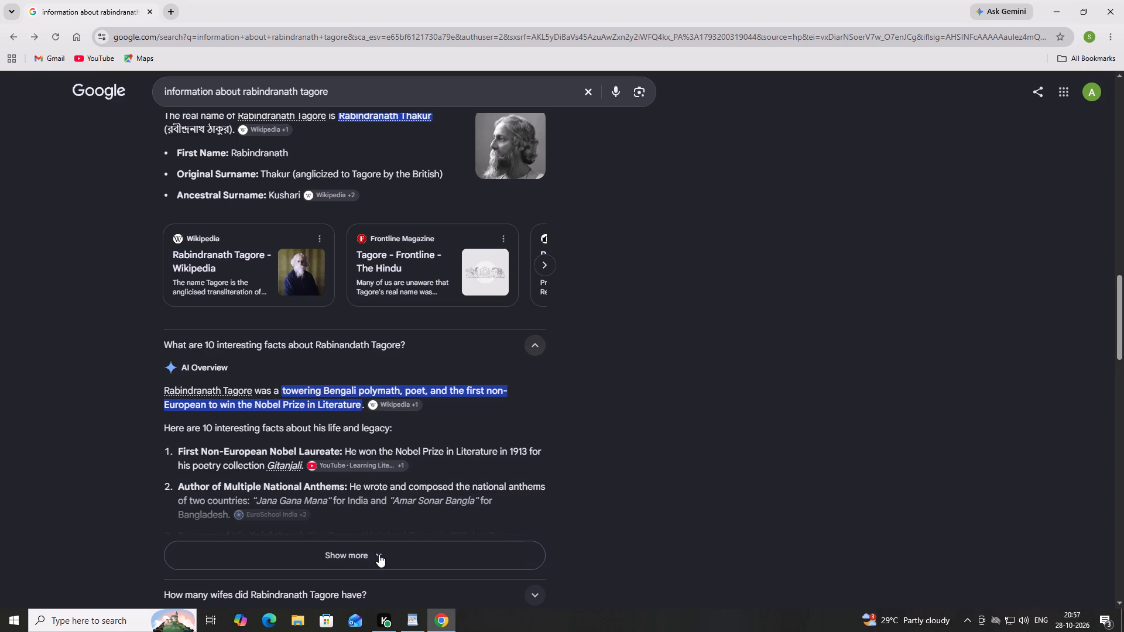
click(379, 554)
scroll(380, 525, down, 7)
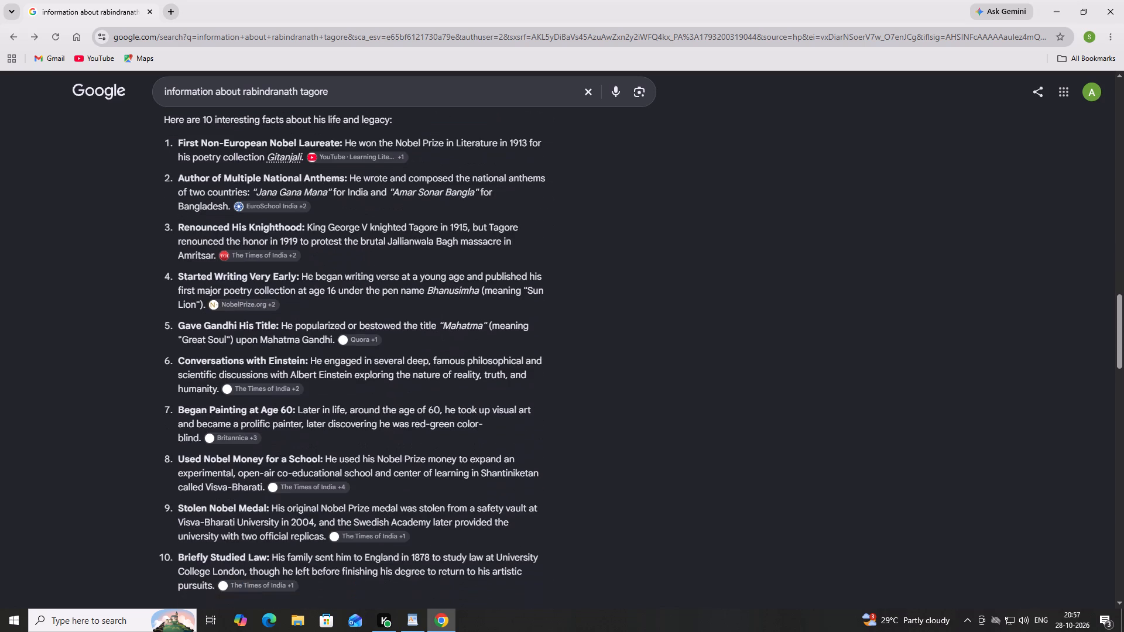
scroll(382, 513, up, 3)
Switch to WordPad and start a heading reading "10 Interesting" at font size 16 on the empty line after the summary text.
click(421, 620)
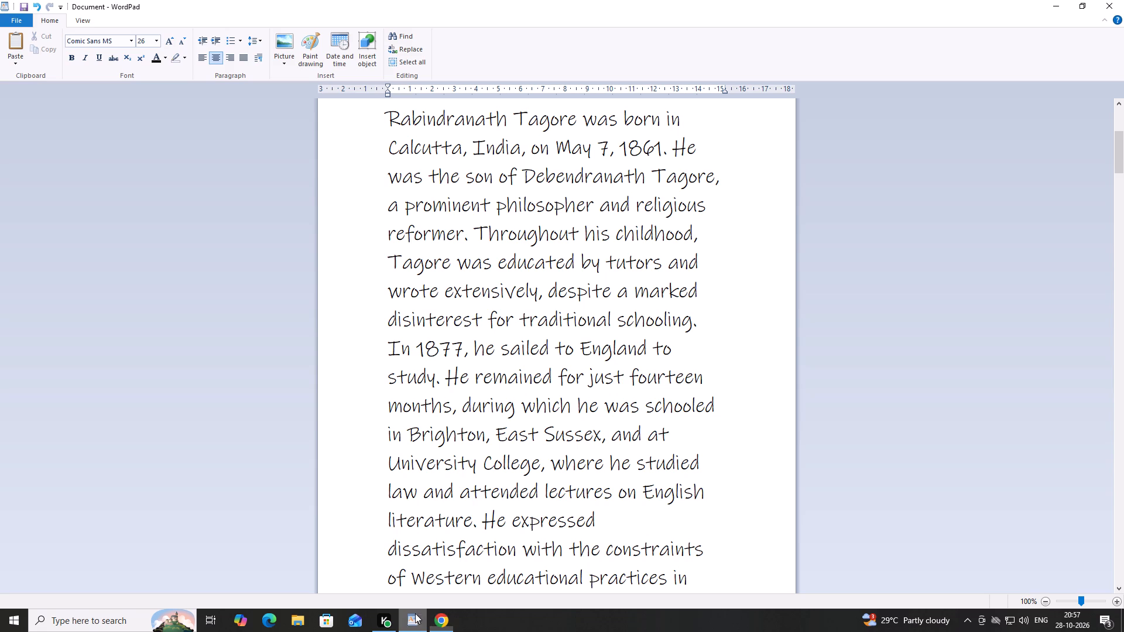
scroll(446, 504, down, 20)
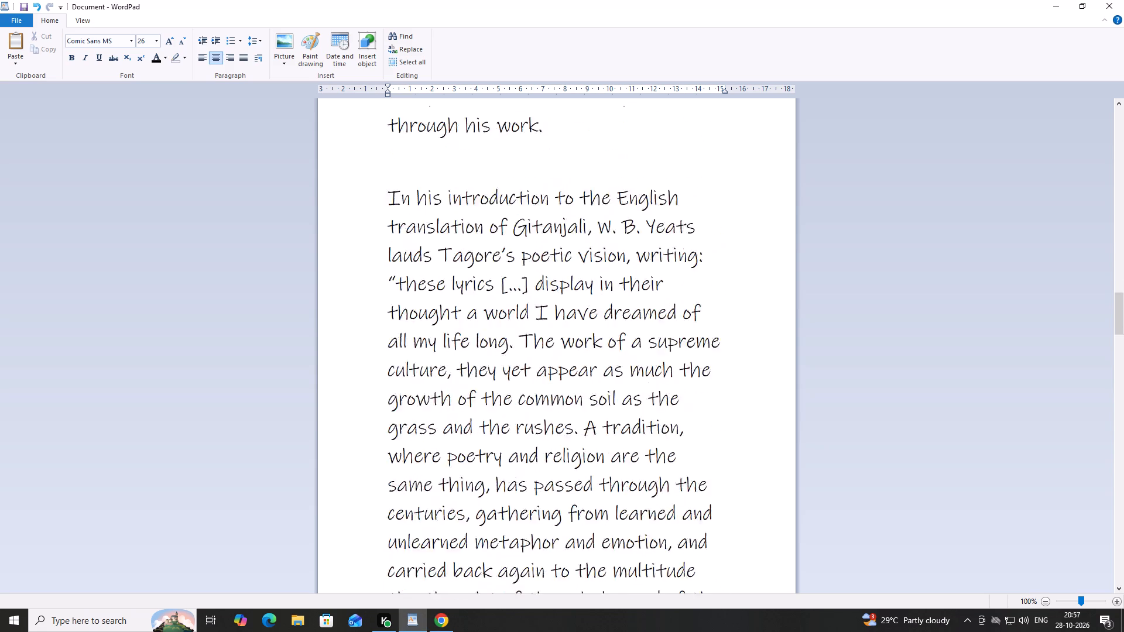
scroll(465, 489, down, 14)
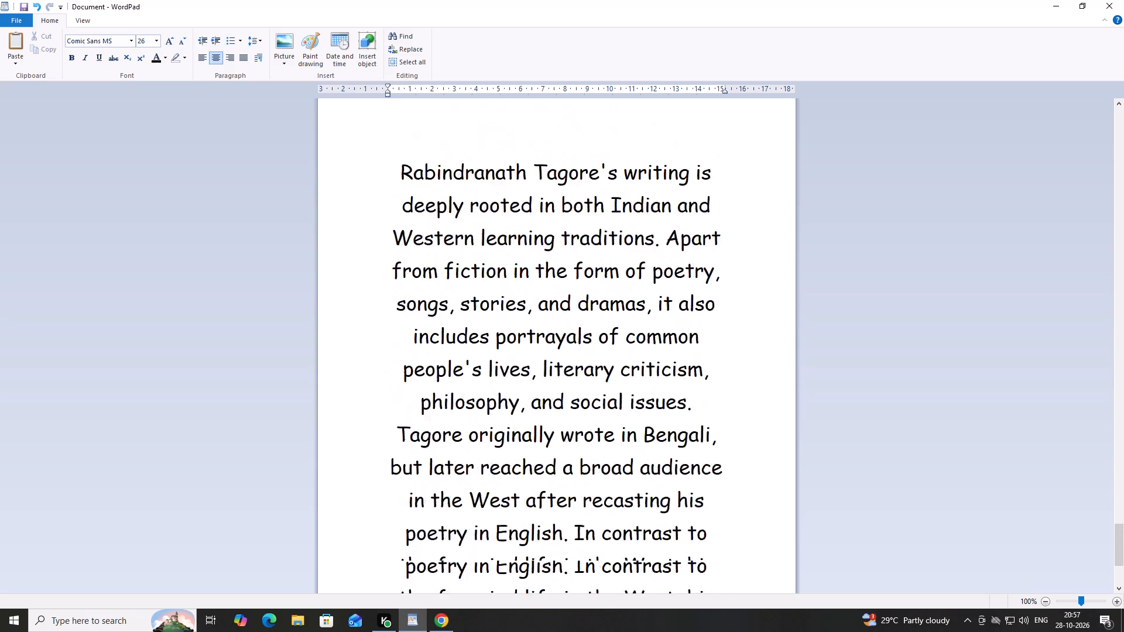
scroll(465, 479, down, 5)
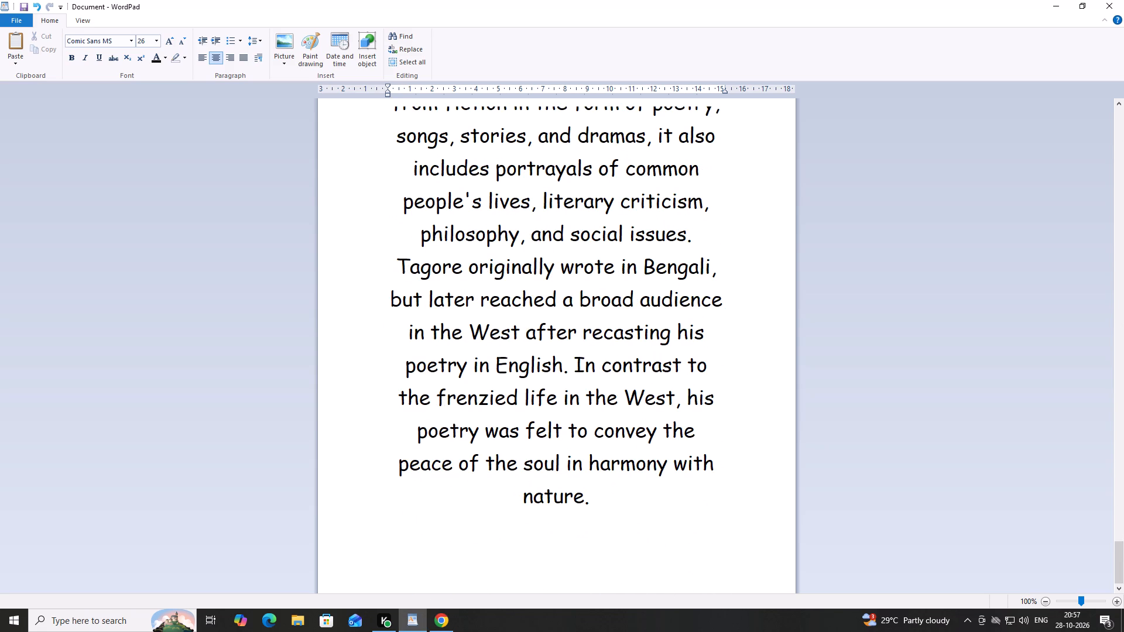
click(446, 530)
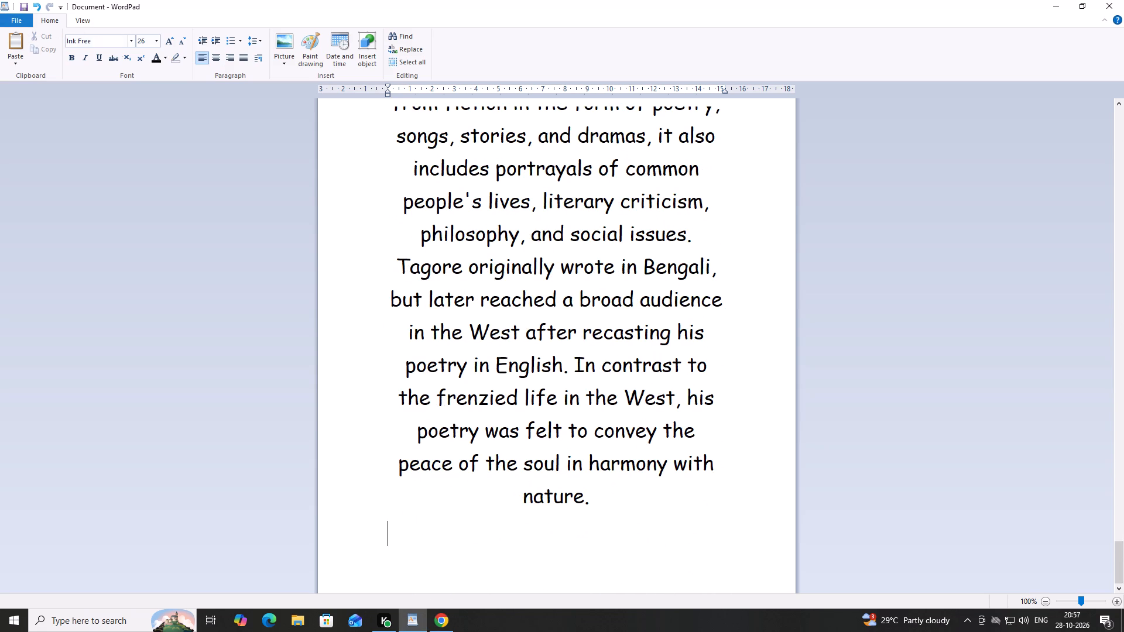
drag(157, 40, 152, 40)
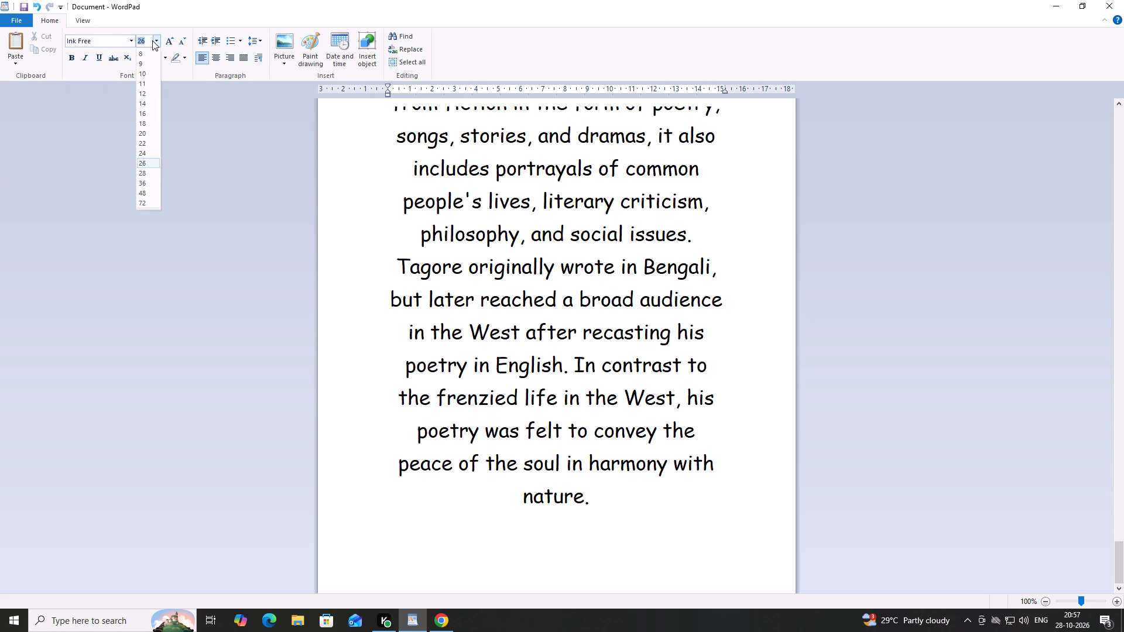
drag(152, 40, 149, 40)
click(152, 114)
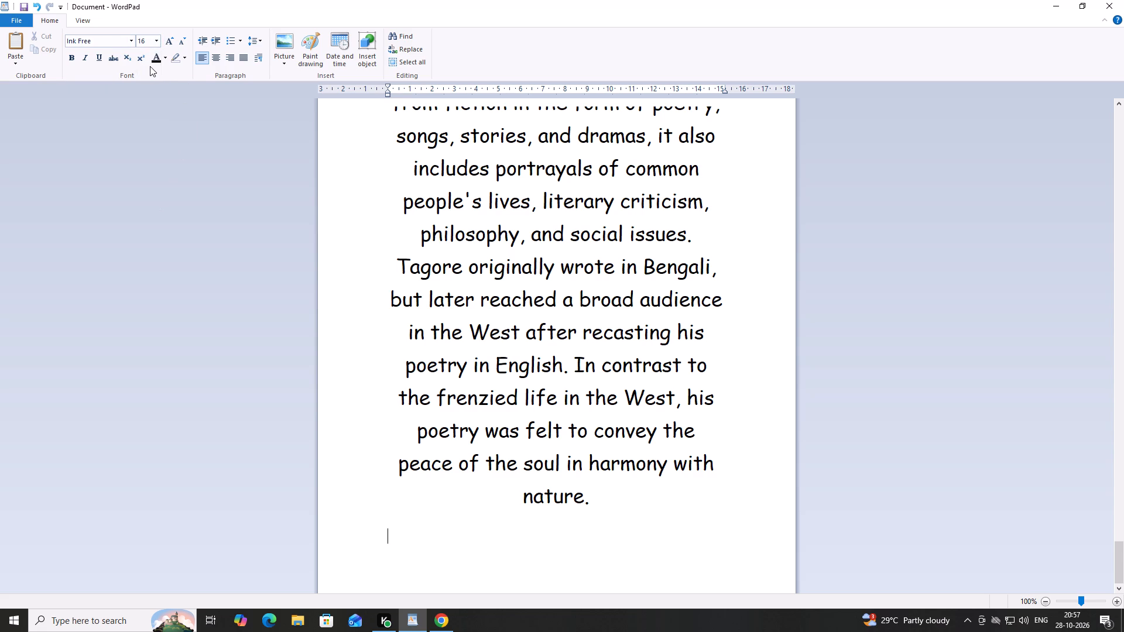
text(10)
key(space)
text(interr)
key(BackSpace)
key(BackSpace)
key(BackSpace)
key(BackSpace)
key(BackSpace)
key(BackSpace)
text(Inter)
text(esting)
key(space)
Check the question's wording in Chrome, then complete the WordPad heading with "facts about Rabindranath Tagore" and start a new line.
click(443, 620)
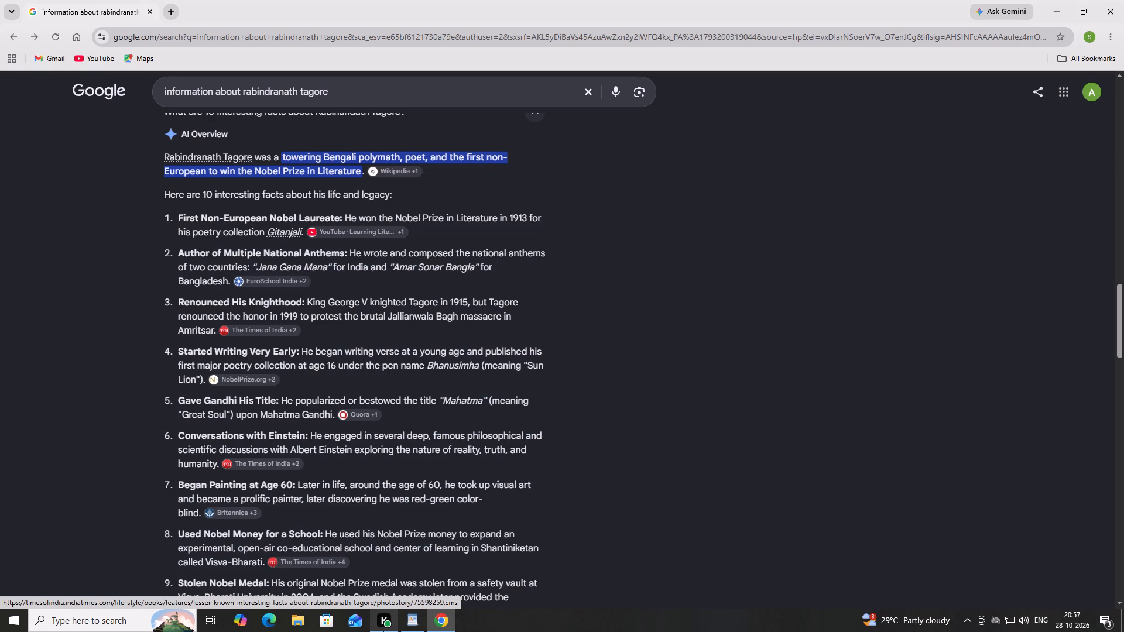
scroll(281, 435, up, 1)
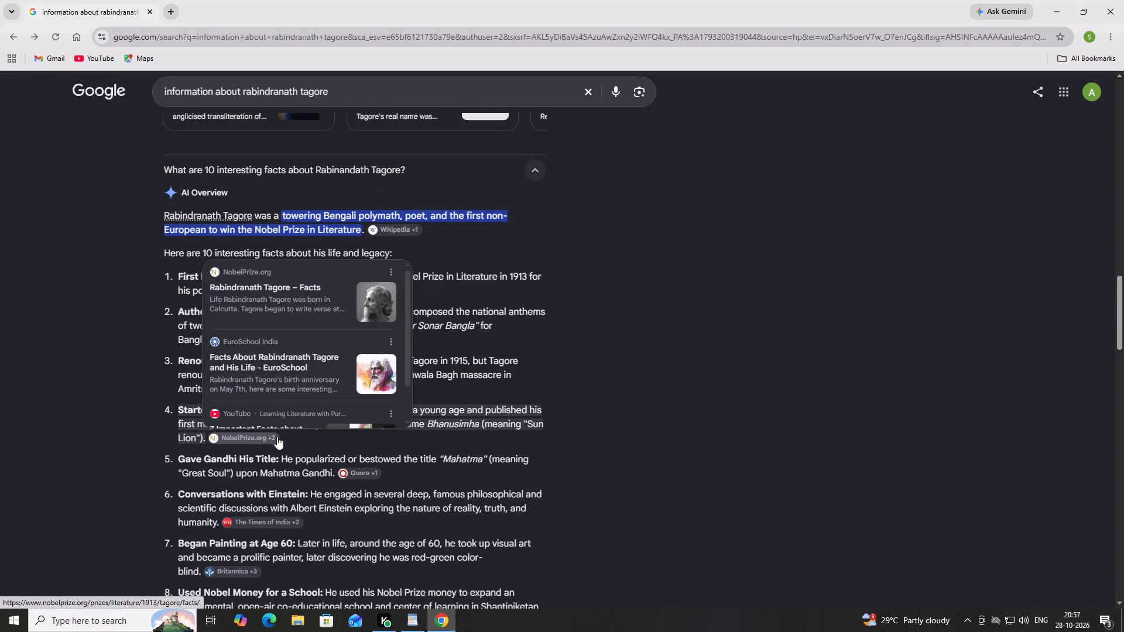
click(407, 620)
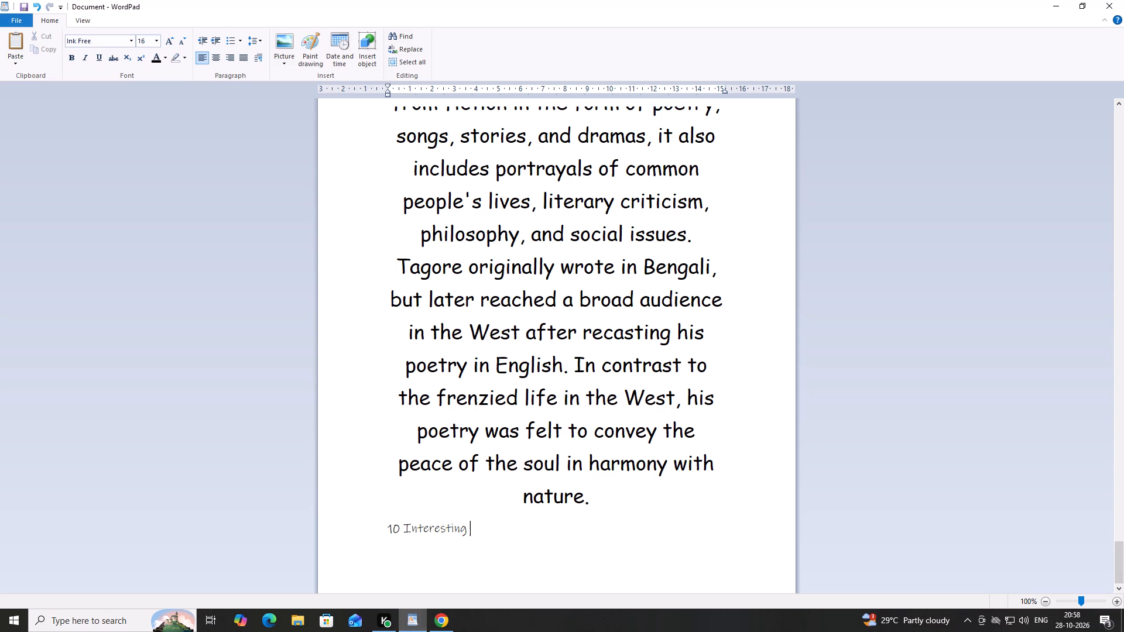
text(facts about)
key(space)
text(Rabindranath Tagore)
key(Return)
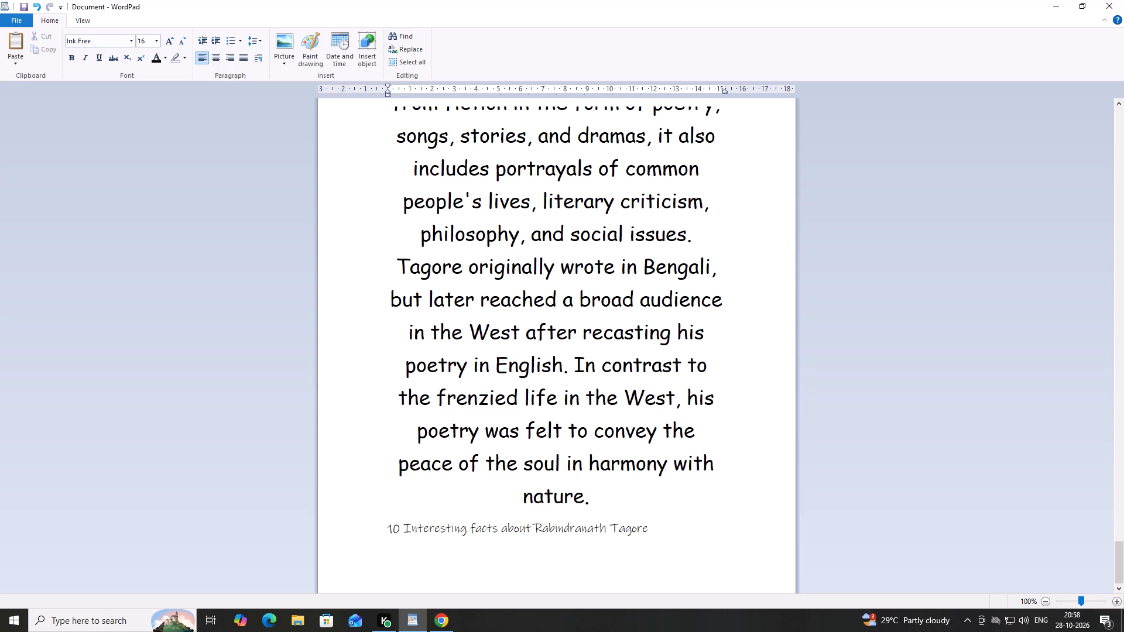
Switch to Chrome and copy all ten facts, from "First Non-European Nobel Laureate" through the end of "Briefly Studied Law".
click(446, 626)
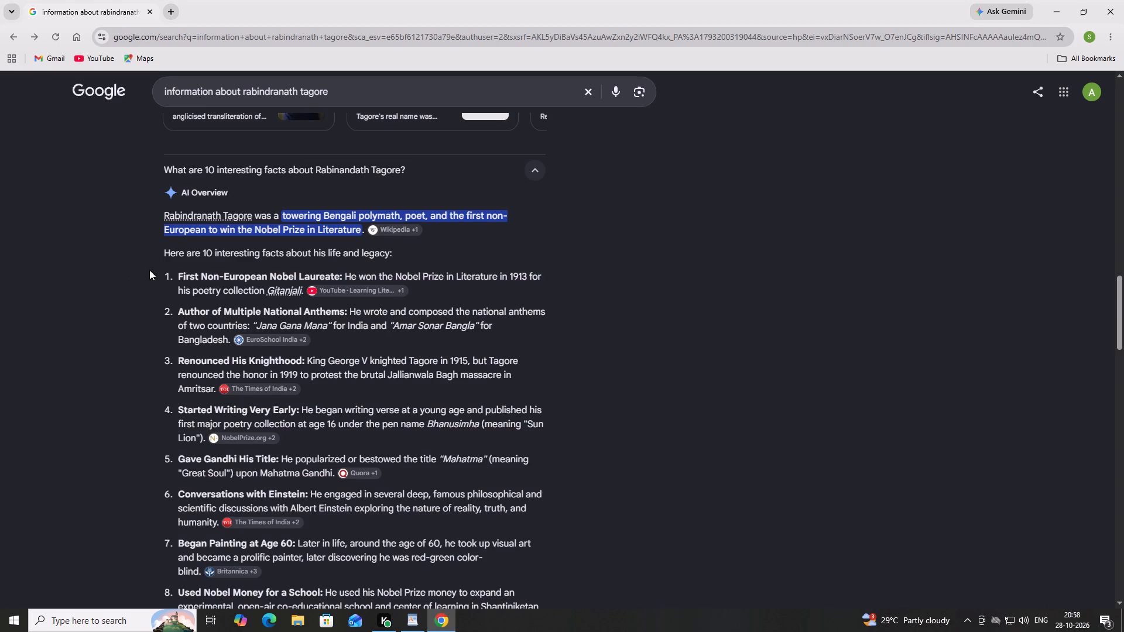
click(166, 274)
drag(162, 274, 174, 272)
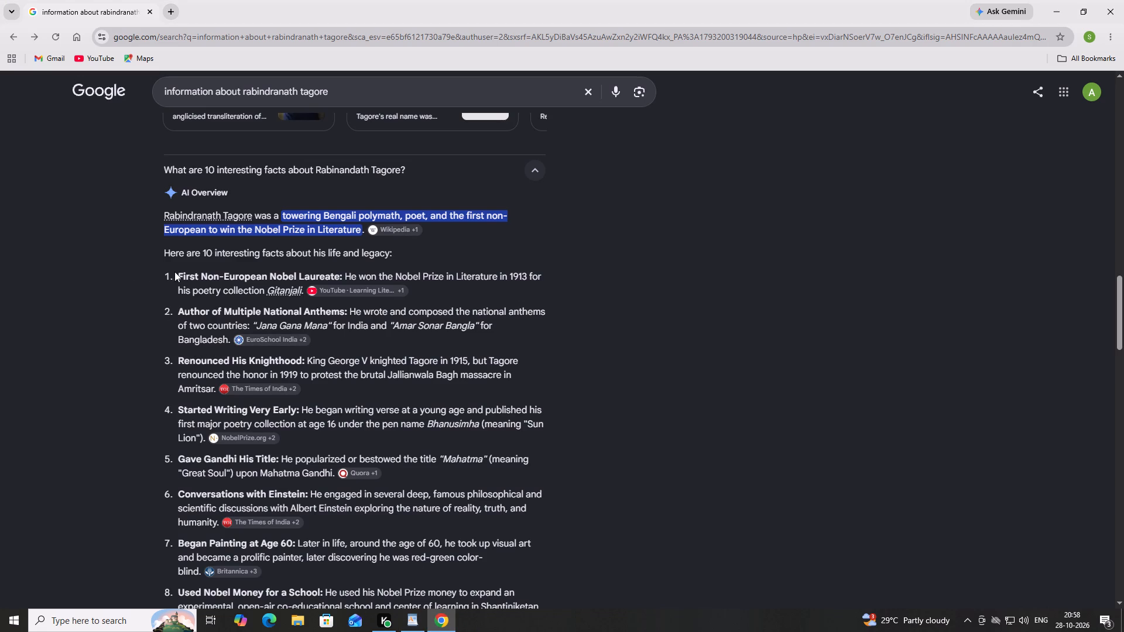
drag(174, 272, 175, 272)
drag(188, 271, 181, 272)
click(186, 272)
click(242, 288)
drag(179, 273, 325, 530)
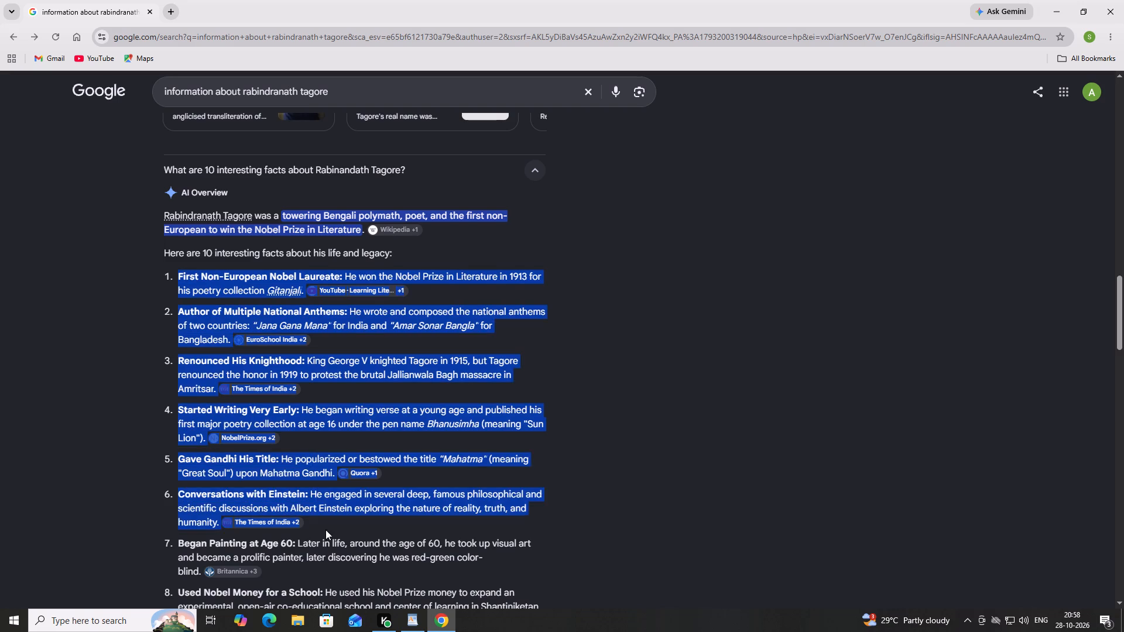
drag(325, 530, 228, 212)
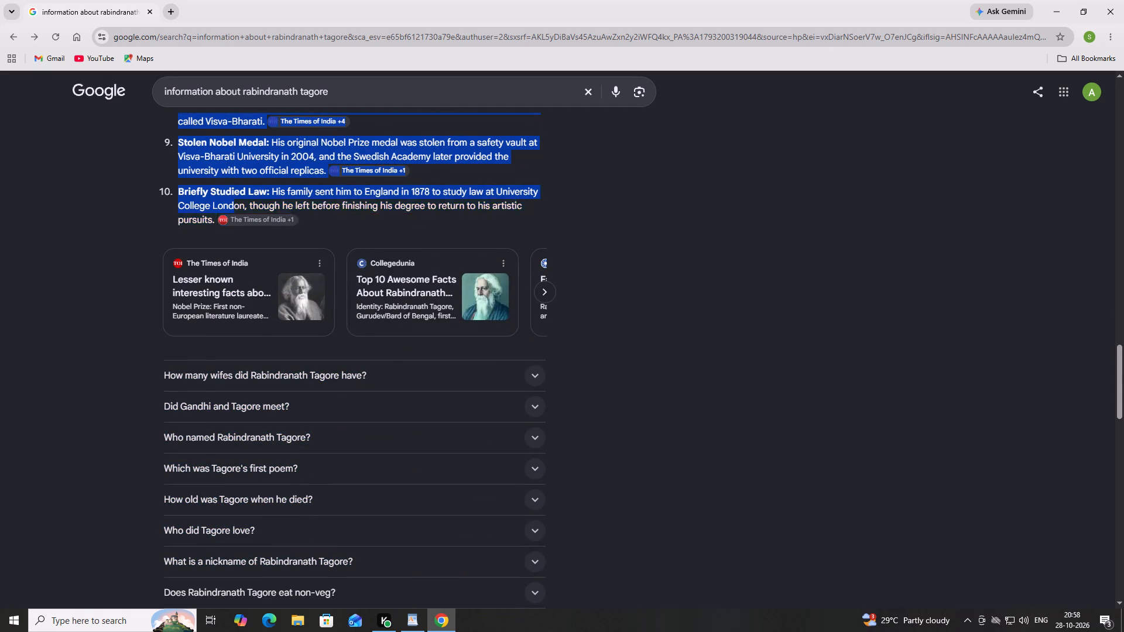
drag(228, 212, 215, 215)
right_click(205, 208)
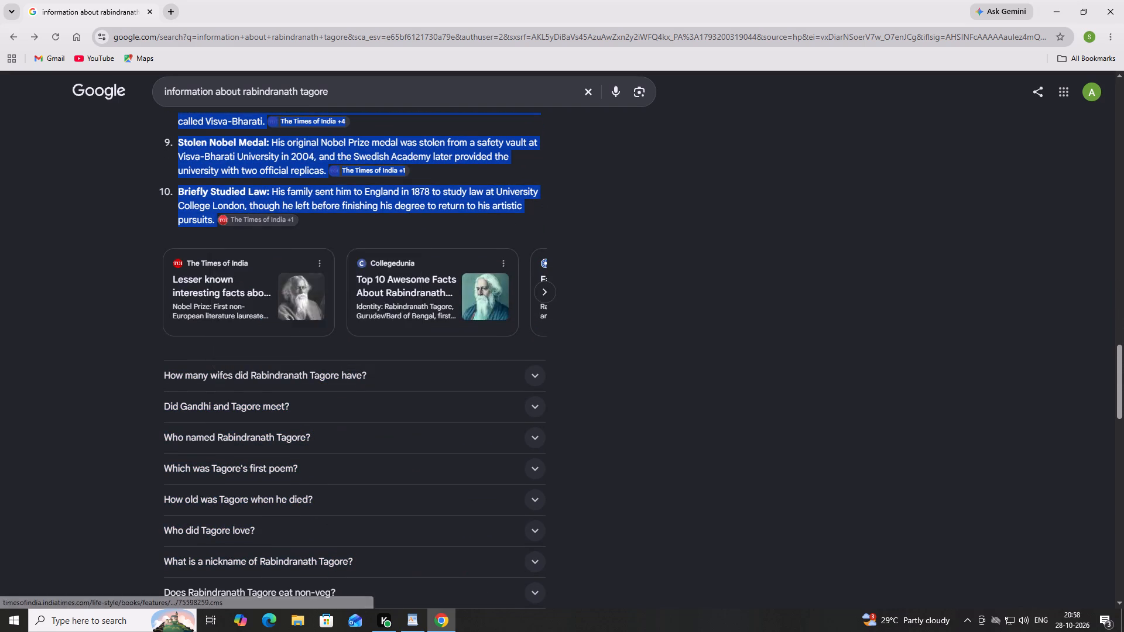
click(263, 223)
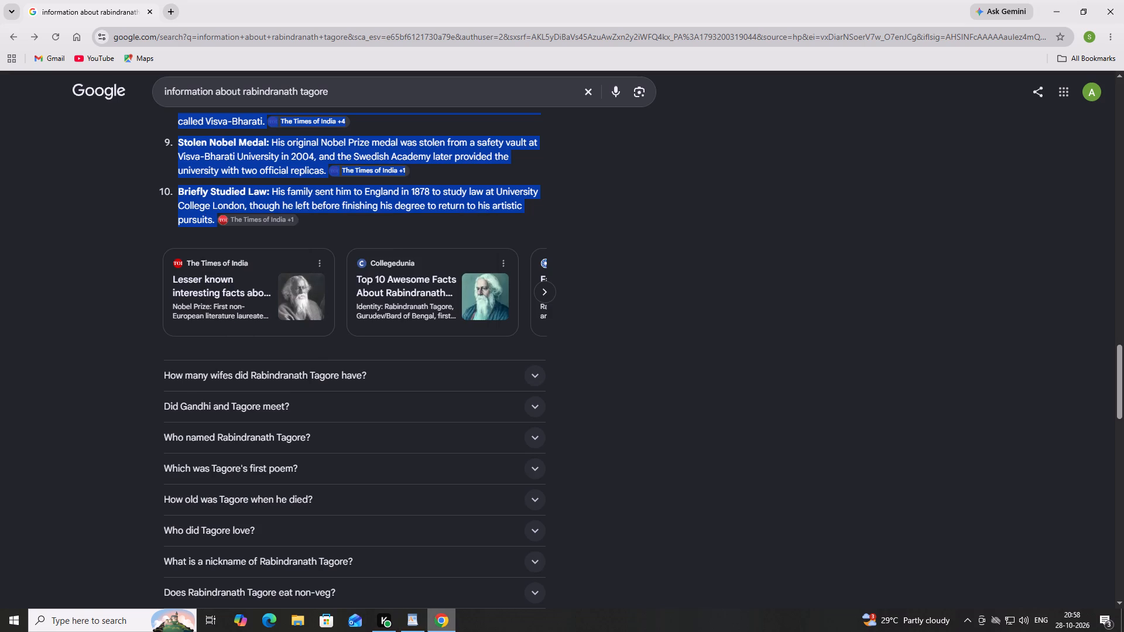
Switch to WordPad and paste the copied facts below the "10 Interesting facts about Rabindranath Tagore" heading.
click(416, 626)
click(403, 554)
right_click(395, 546)
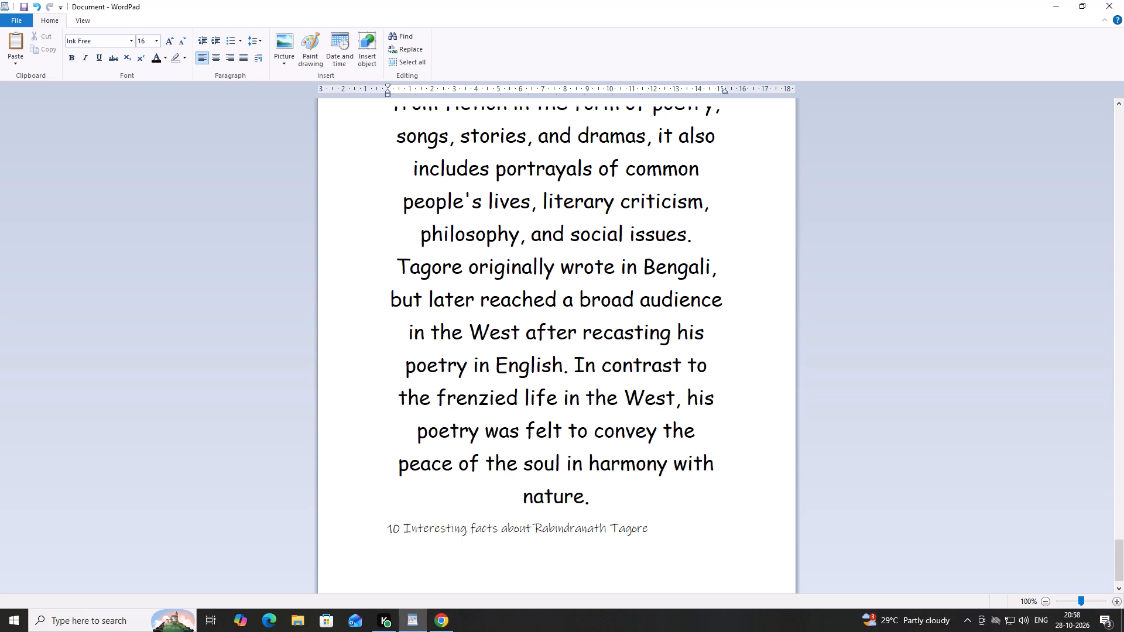
click(427, 516)
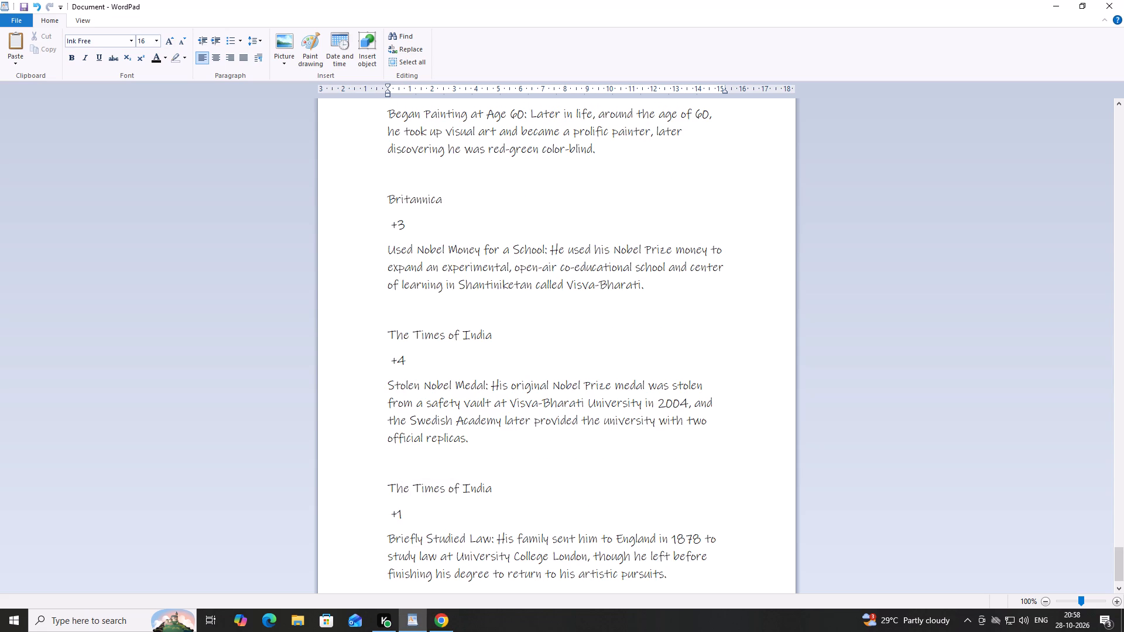
Compare the start of the pasted facts with the original numbered list of ten facts in Chrome.
scroll(425, 470, up, 13)
scroll(408, 442, down, 2)
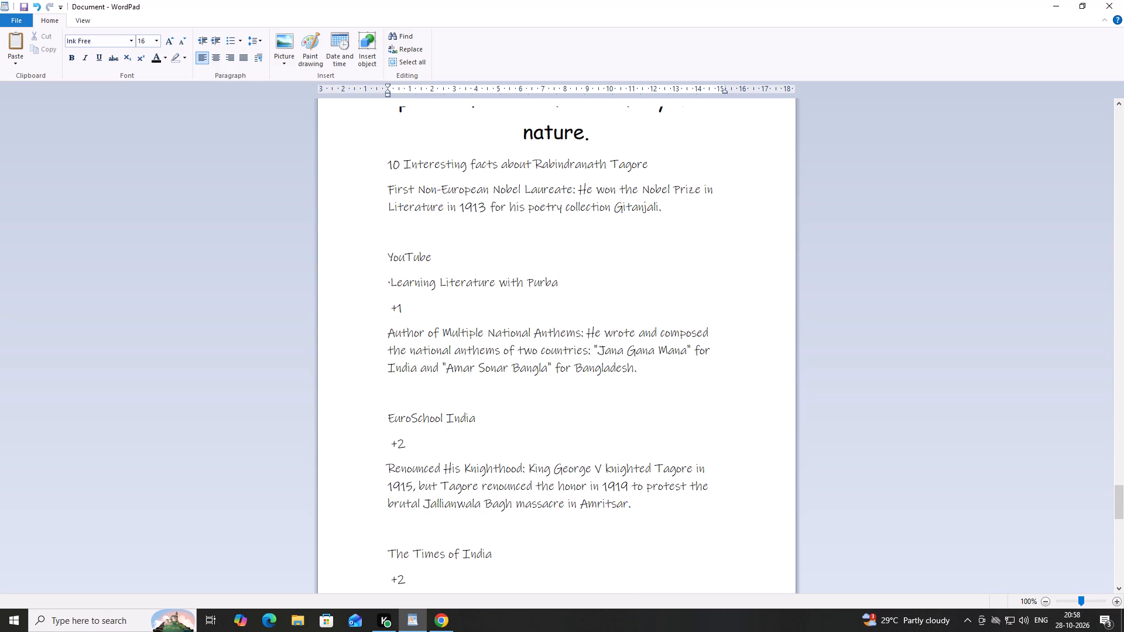
click(451, 259)
click(433, 624)
scroll(369, 513, up, 3)
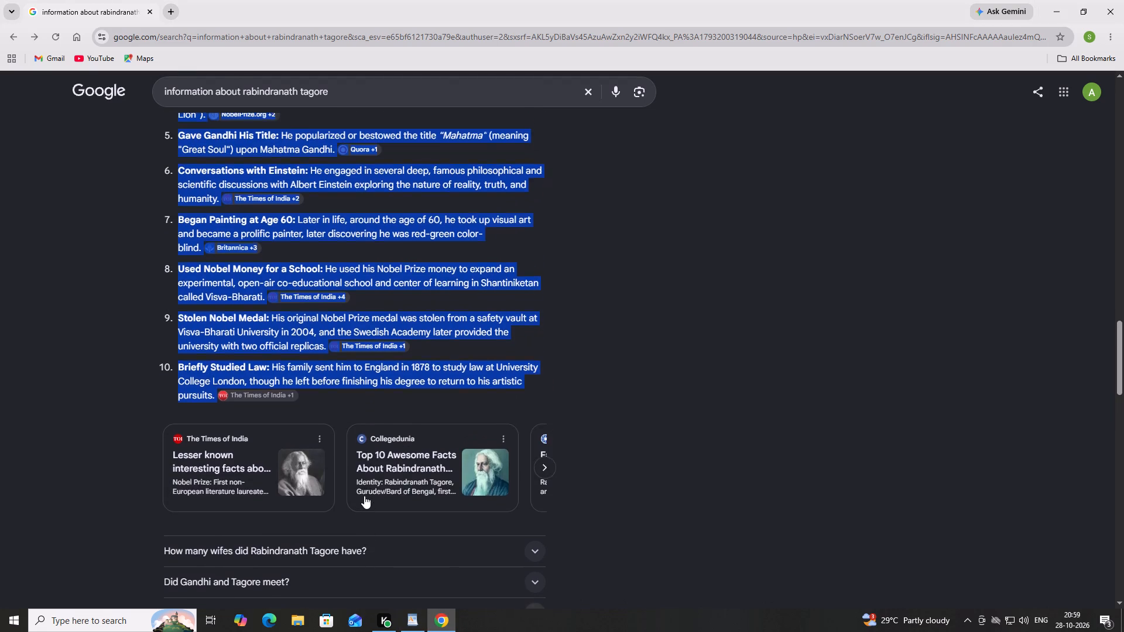
scroll(364, 495, up, 4)
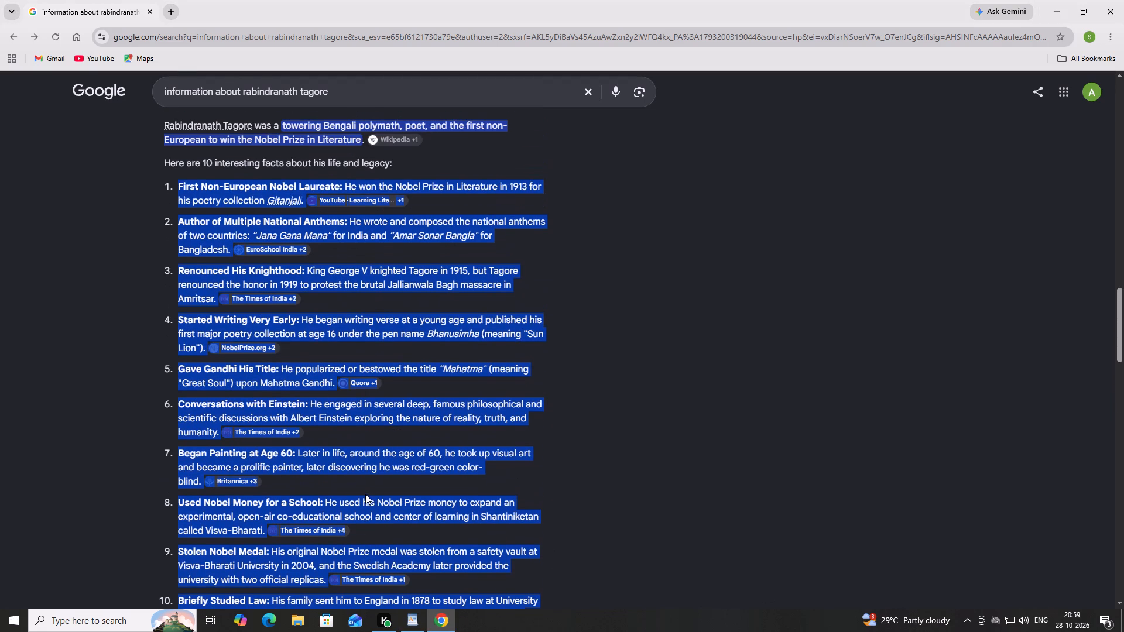
Switch to WordPad and remove the "YouTube", "Learning Literature with Purba" and "+1" source lines and blank line between the first and second facts.
click(411, 618)
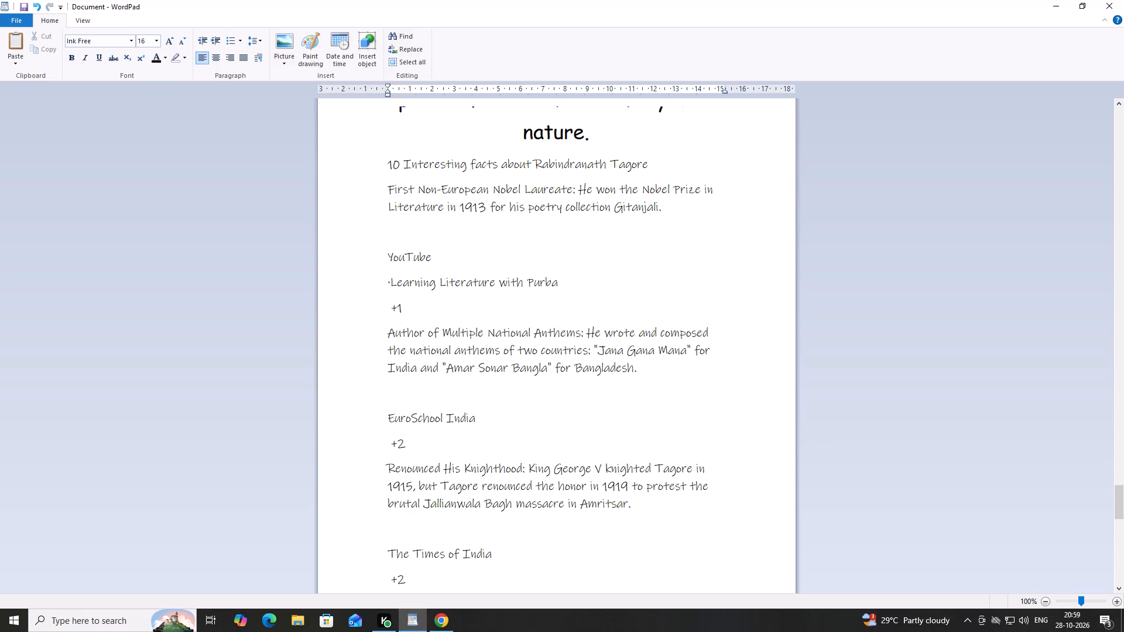
drag(385, 256, 385, 255)
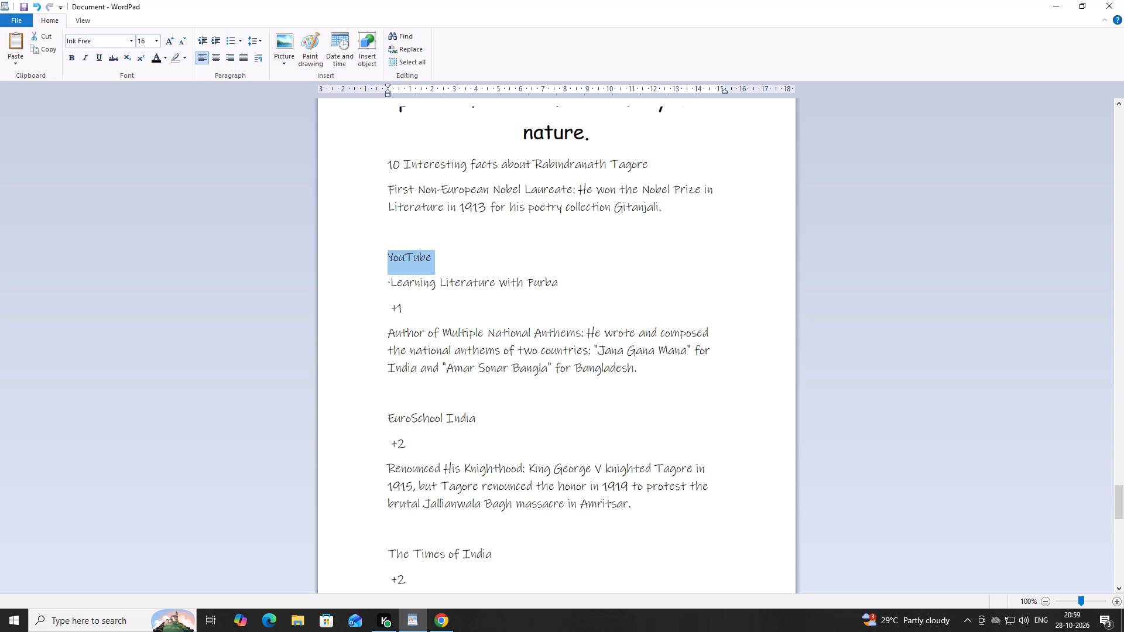
drag(385, 255, 412, 311)
key(BackSpace)
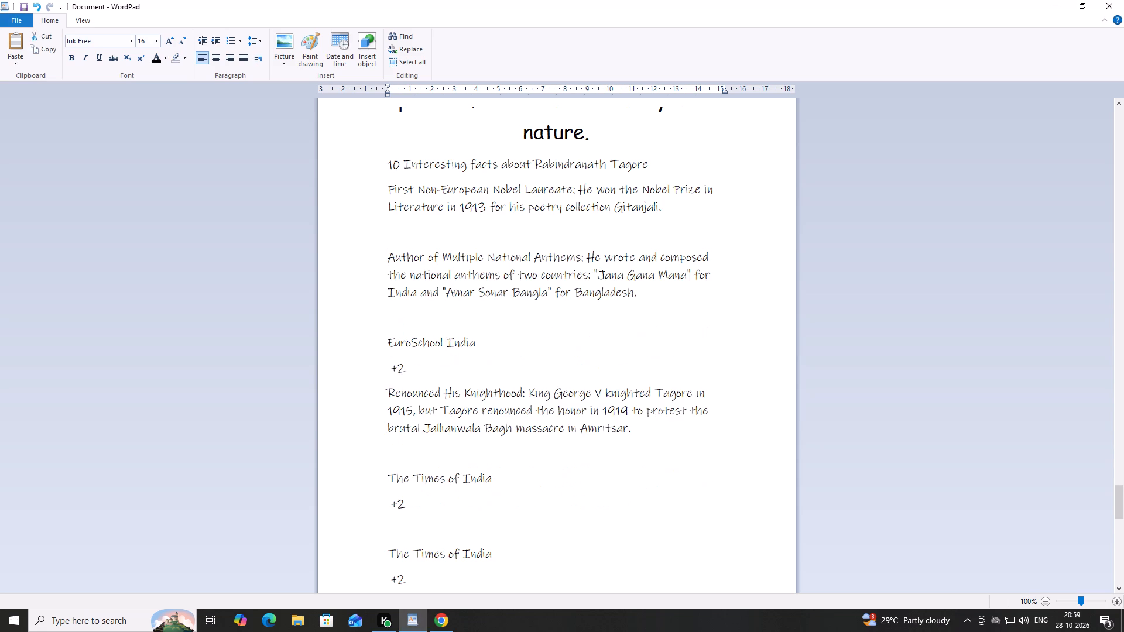
key(BackSpace)
key(BackSpace)
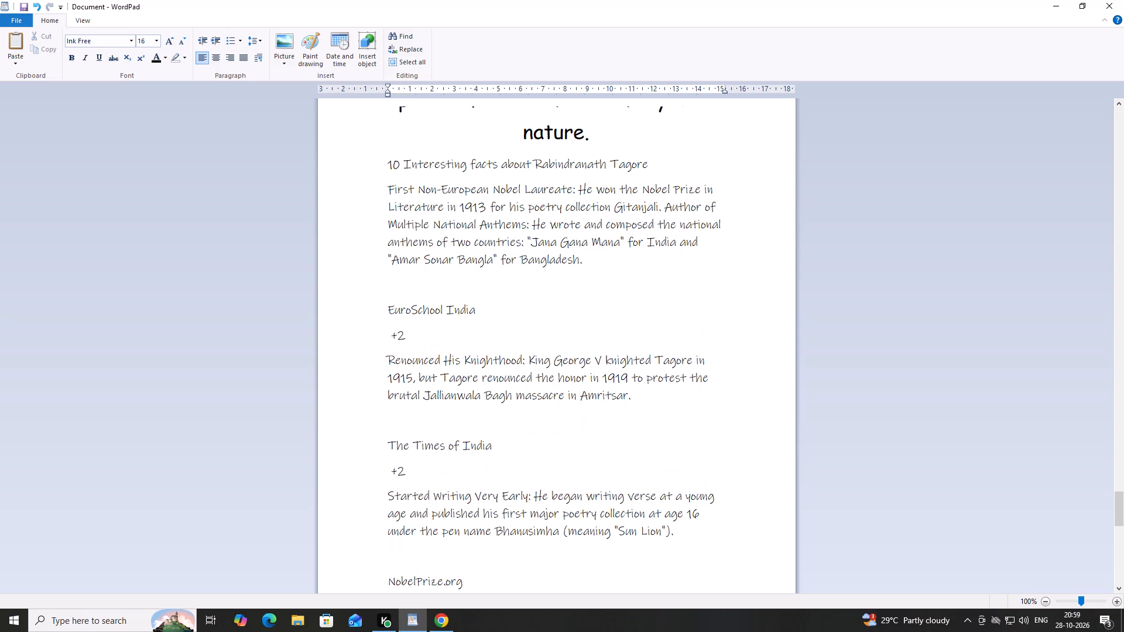
key(space)
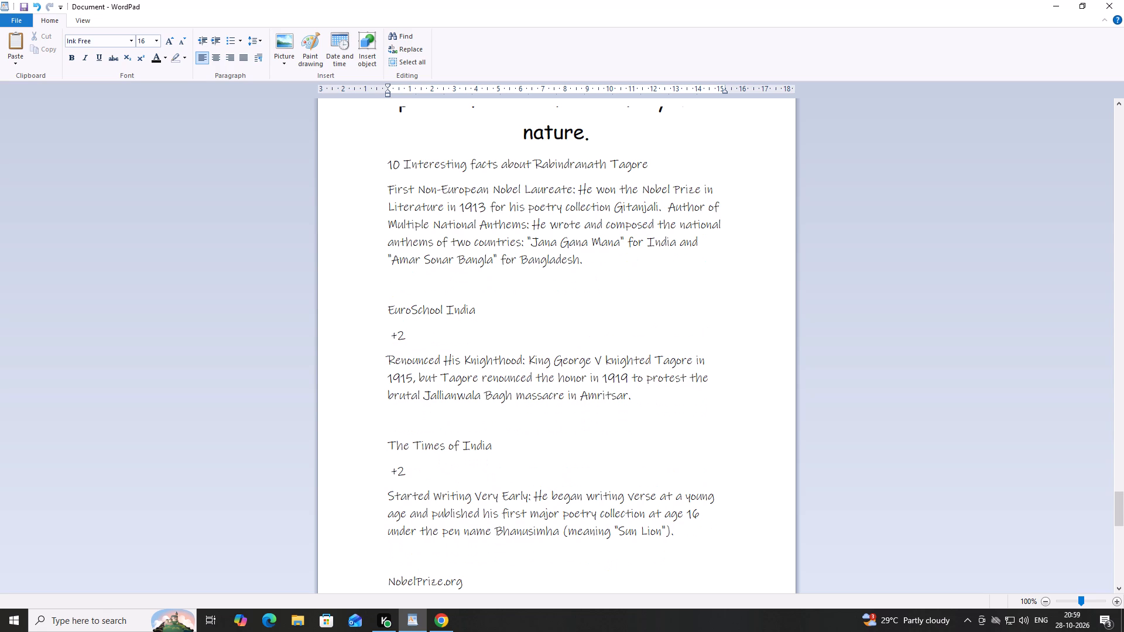
key(Return)
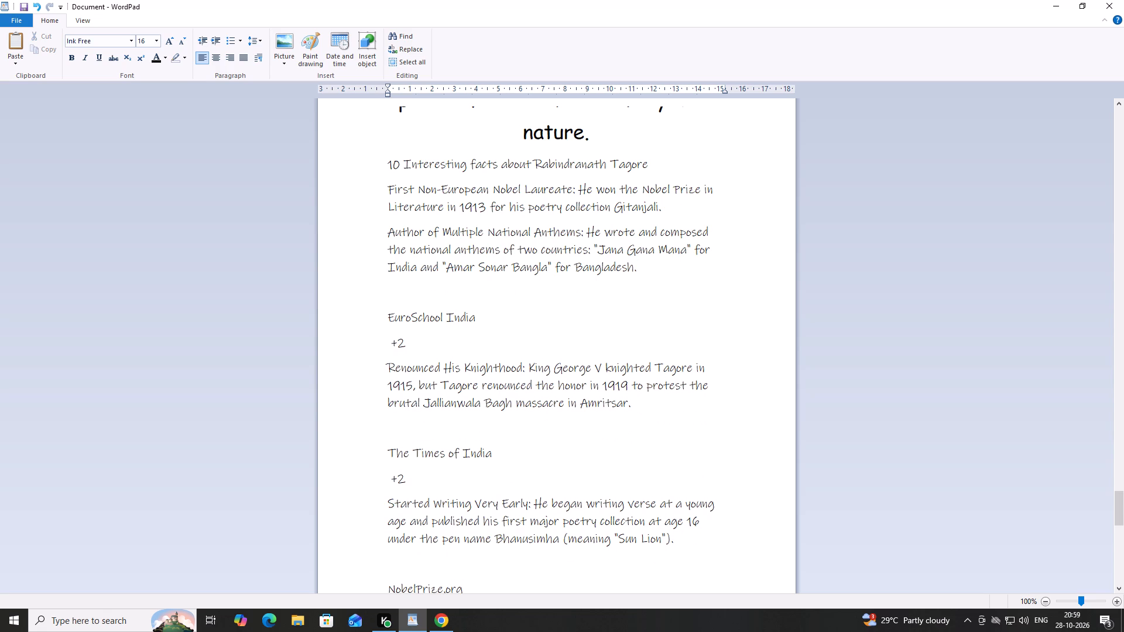
Delete the "EuroSchool India" and "+2" source lines and the blank line after the Author of Multiple National Anthems fact.
click(413, 348)
key(BackSpace)
key(BackSpace)
key(BackSpace)
key(BackSpace)
key(BackSpace)
key(BackSpace)
key(BackSpace)
key(BackSpace)
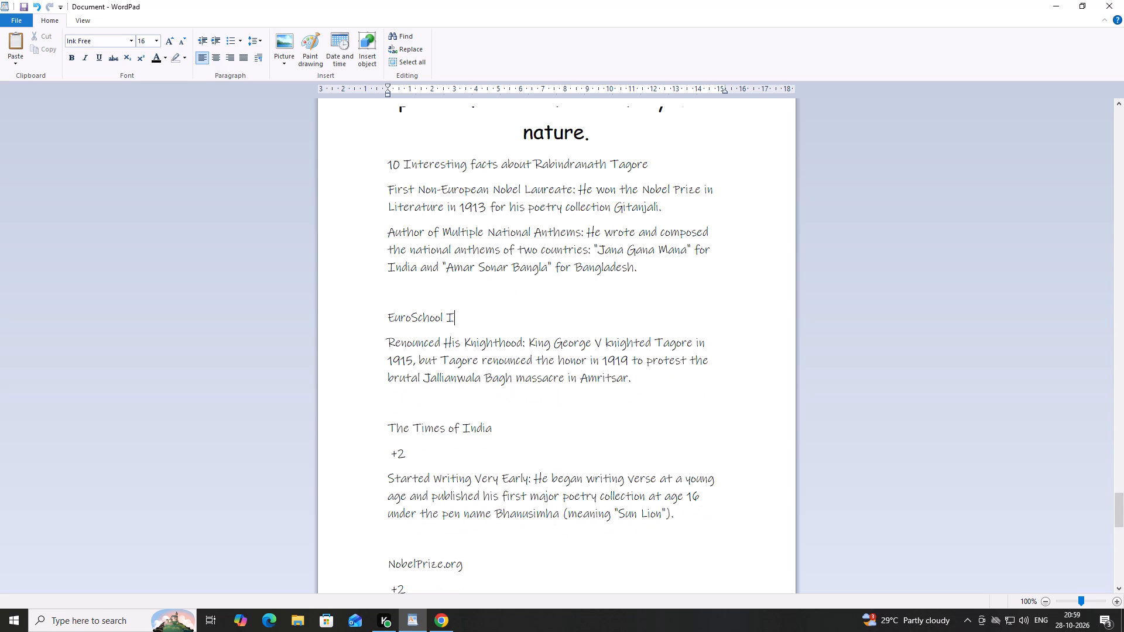
key(BackSpace)
key(BackSpace)
key(BackSpace)
key(BackSpace)
key(BackSpace)
key(BackSpace)
key(BackSpace)
key(BackSpace)
key(BackSpace)
key(BackSpace)
key(BackSpace)
key(BackSpace)
key(BackSpace)
key(BackSpace)
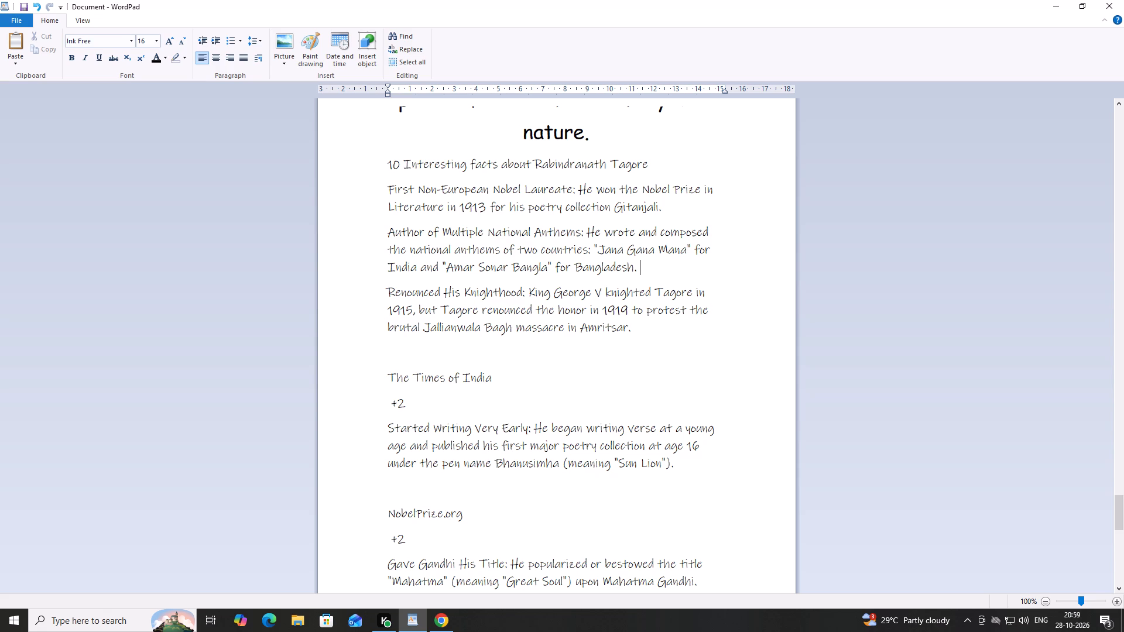
Delete the "The Times of India" and "+2" source lines and the blank line after the Renounced His Knighthood fact.
click(419, 410)
key(BackSpace)
key(BackSpace)
key(BackSpace)
key(BackSpace)
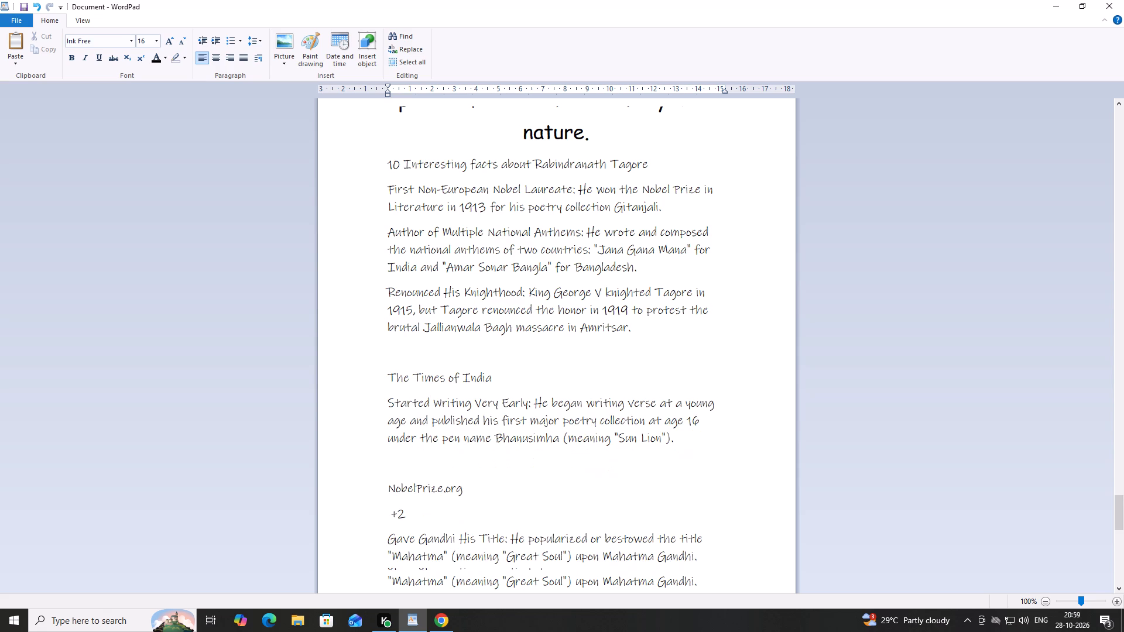
key(BackSpace)
key(BackSpace)
key(BackSpace)
key(BackSpace)
key(BackSpace)
key(BackSpace)
key(BackSpace)
key(BackSpace)
key(BackSpace)
key(BackSpace)
key(BackSpace)
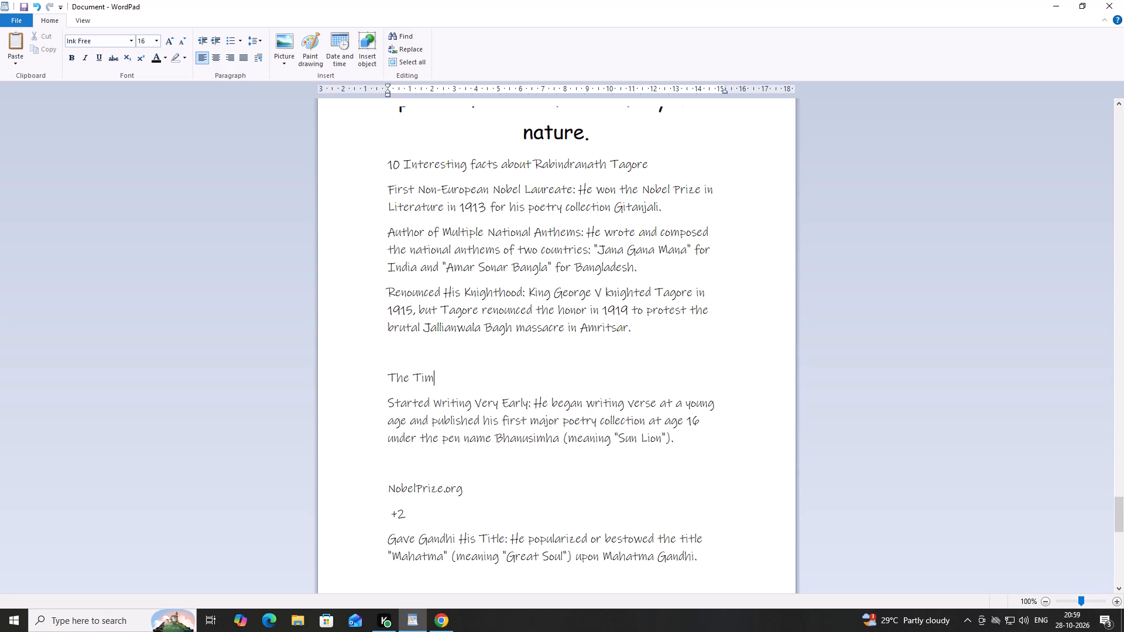
key(BackSpace)
key(BackSpace)
key(BackSpace)
key(BackSpace)
key(BackSpace)
key(BackSpace)
key(BackSpace)
key(BackSpace)
key(BackSpace)
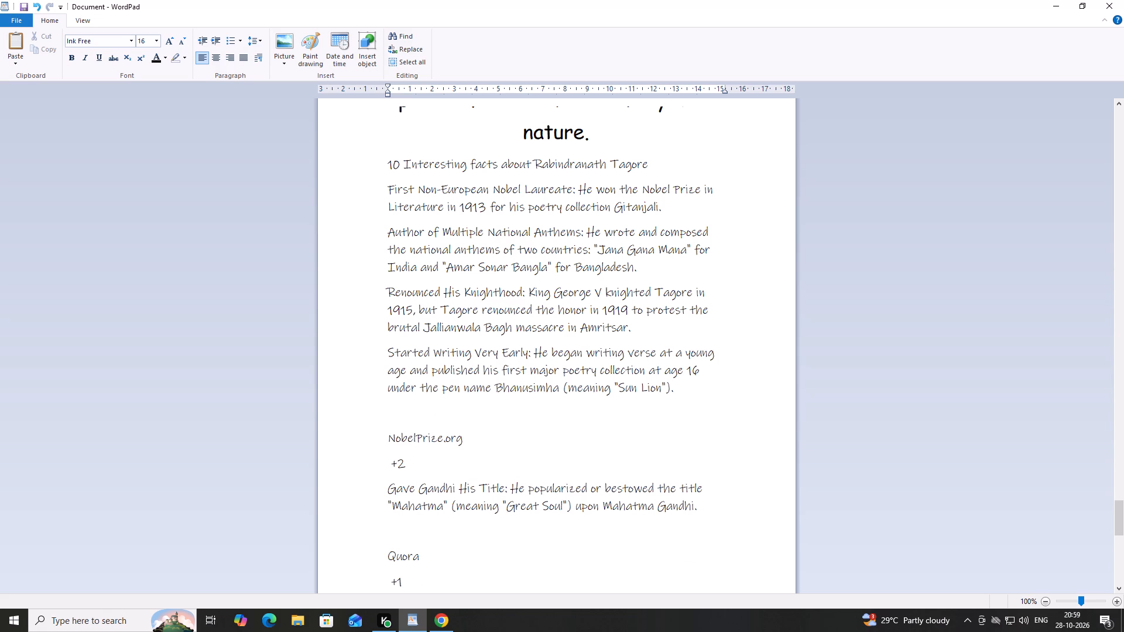
Delete the "NobelPrize.org +2" and "Quora +1" source lines and blank lines after the Started Writing Very Early and Gave Gandhi His Title facts.
drag(413, 469, 389, 439)
key(BackSpace)
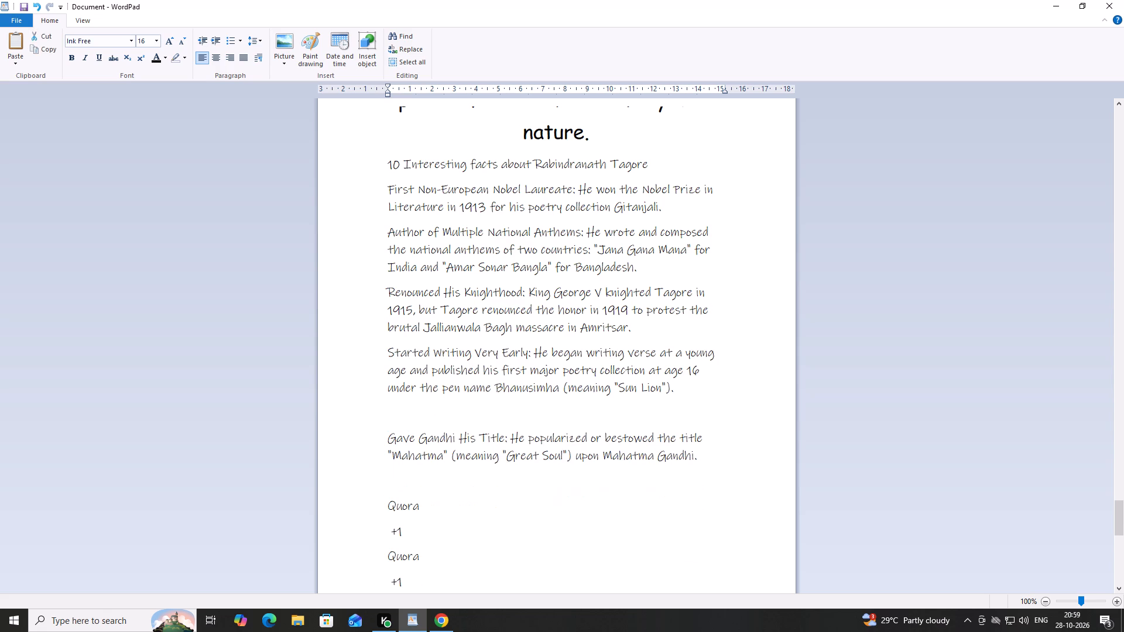
key(BackSpace)
drag(415, 508, 366, 478)
key(BackSpace)
key(BackSpace)
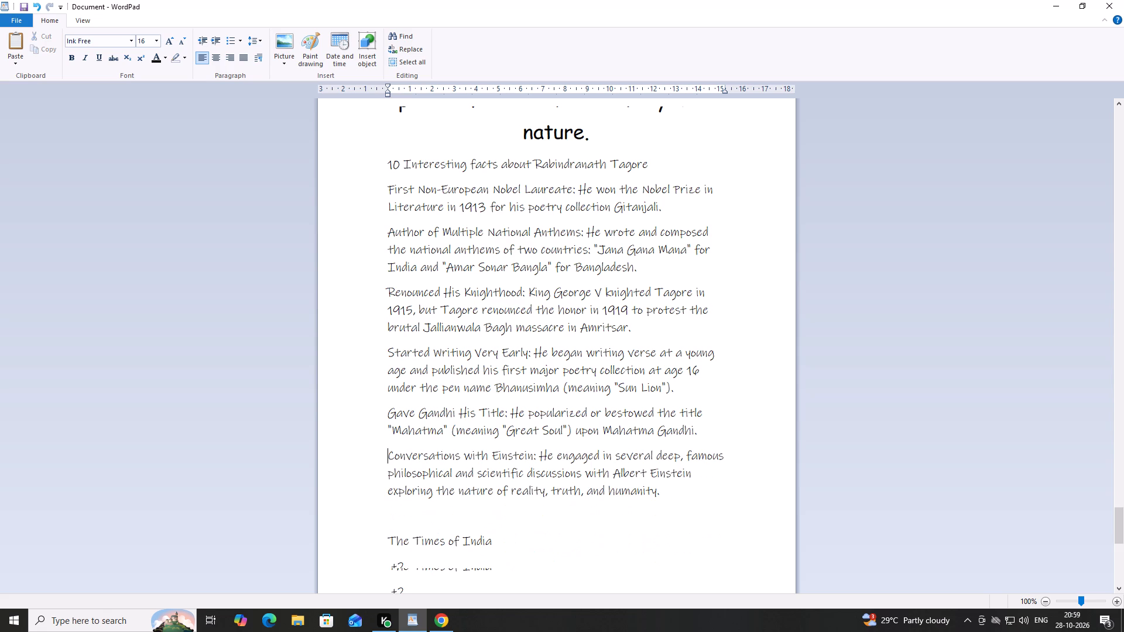
Delete the "The Times of India +2" and "Britannica +3" source lines and blank lines after the Conversations with Einstein and Began Painting facts.
scroll(407, 533, down, 2)
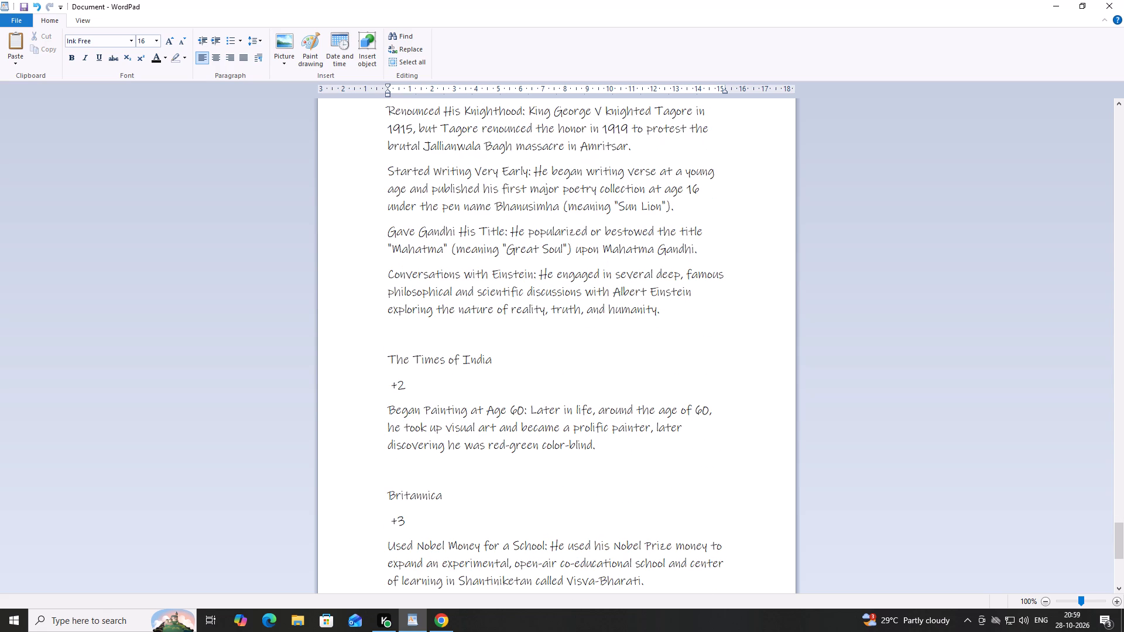
drag(417, 378, 384, 344)
key(BackSpace)
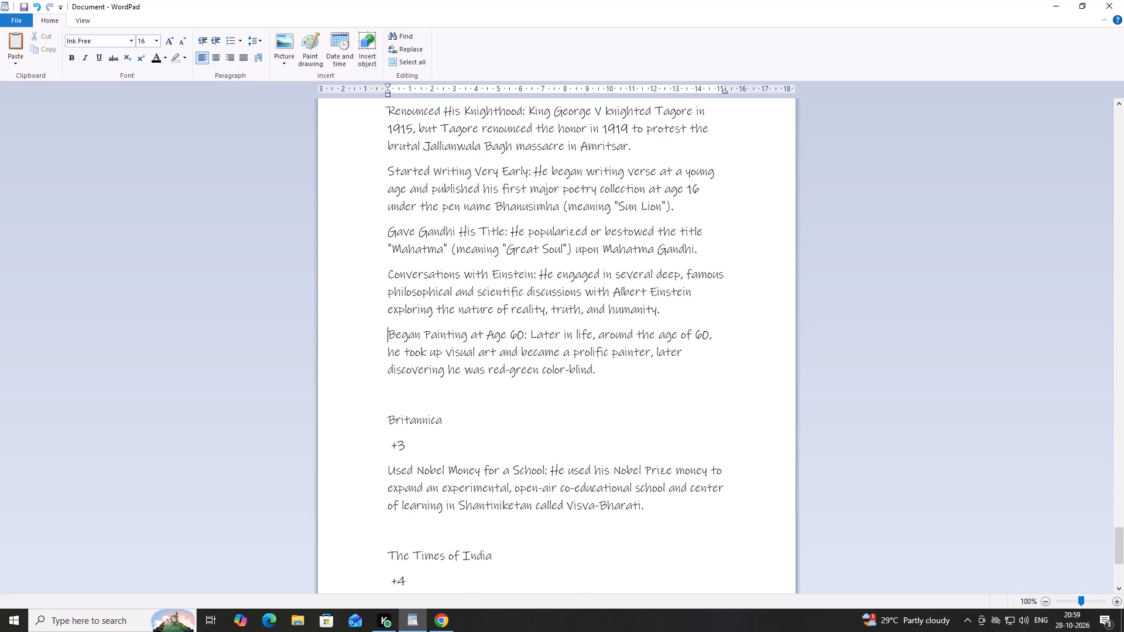
drag(414, 446, 380, 401)
key(BackSpace)
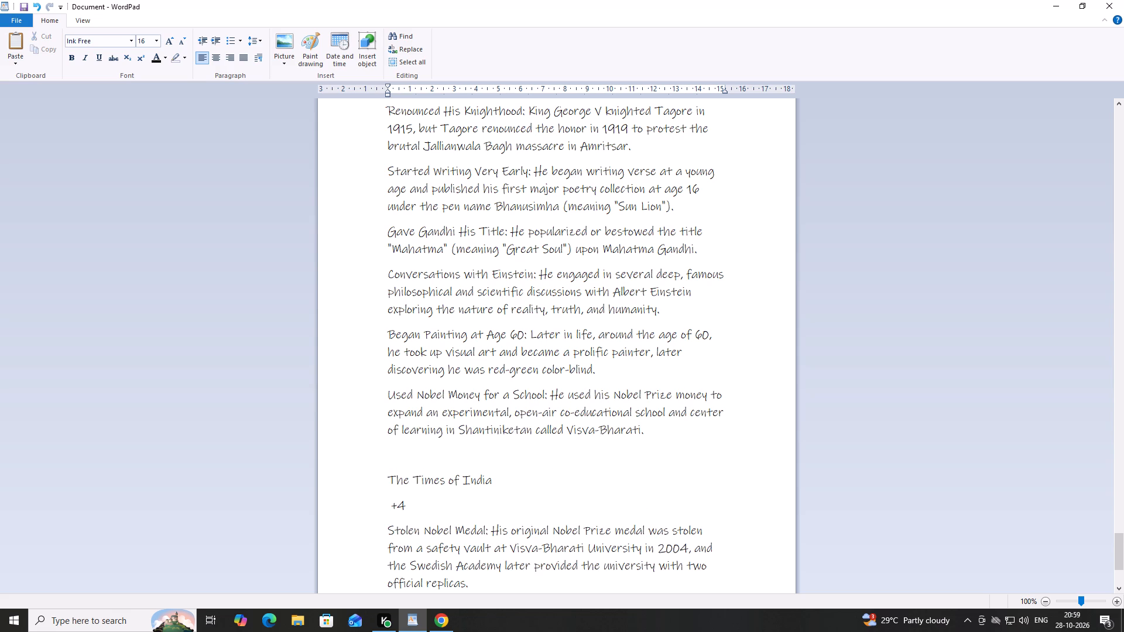
Delete the "The Times of India" and "+4" source lines and the blank line after the Used Nobel Money for a School fact.
drag(414, 506, 385, 477)
drag(412, 511, 411, 511)
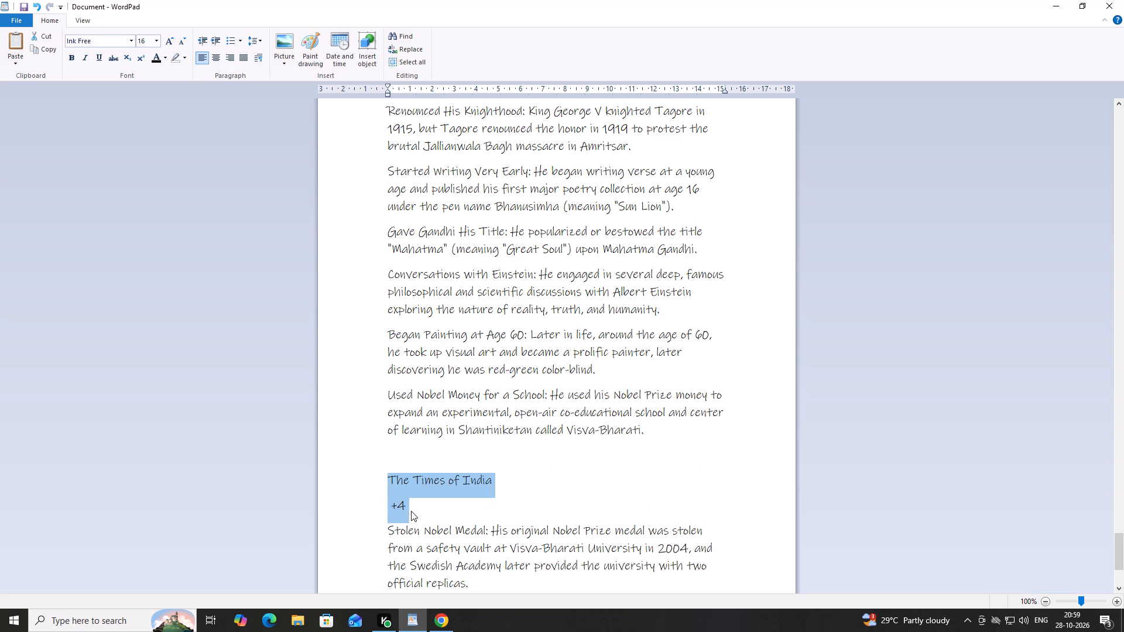
drag(411, 511, 393, 466)
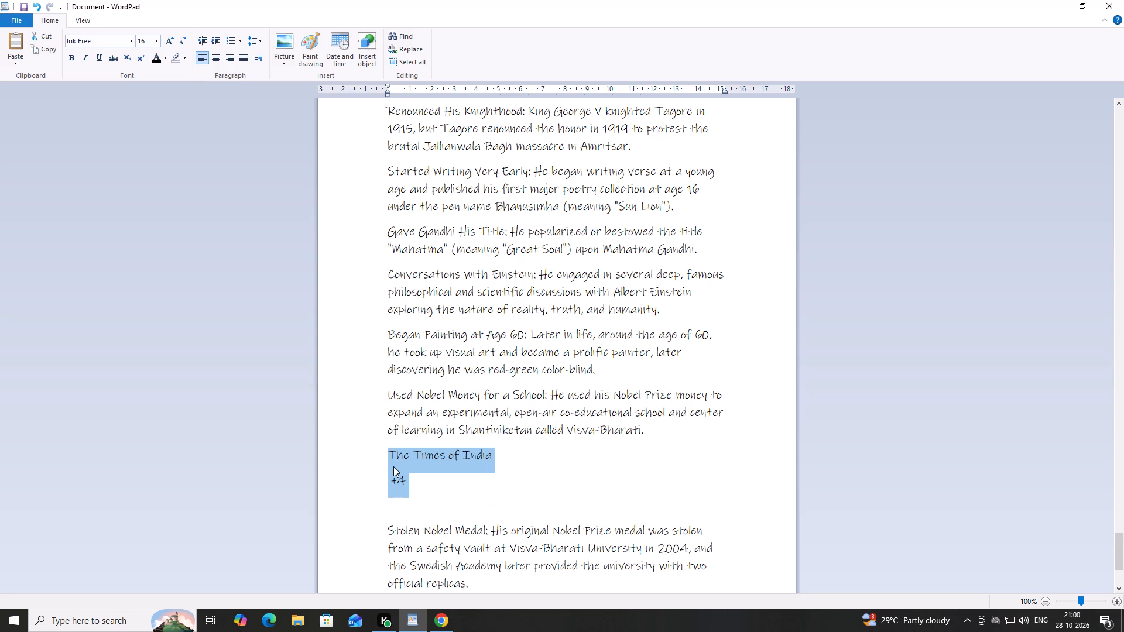
key(BackSpace)
key(Left)
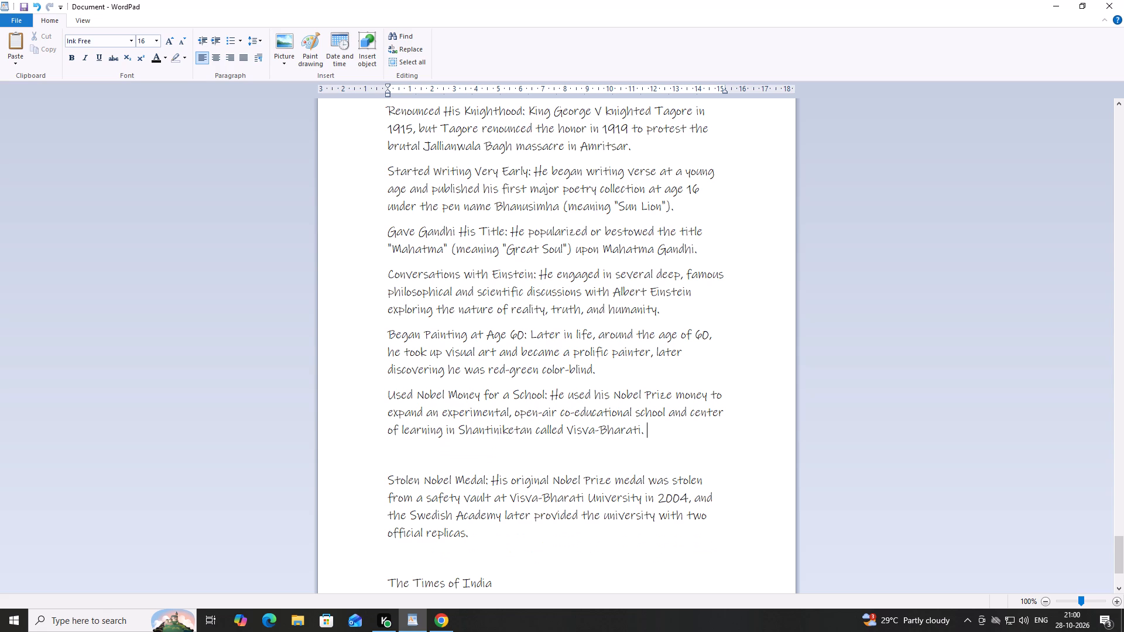
key(Down)
key(Down)
key(Left)
key(Left)
key(Left)
key(Left)
key(Left)
key(Left)
key(Left)
key(Left)
key(Left)
key(Left)
key(Left)
key(Left)
key(Left)
key(Left)
key(Left)
key(Left)
key(Left)
key(Left)
key(Left)
key(Left)
key(Left)
key(Left)
key(Left)
key(Left)
key(BackSpace)
Delete the "The Times of India" and "+1" source lines and the blank line after the Stolen Nobel Medal fact.
scroll(438, 484, down, 2)
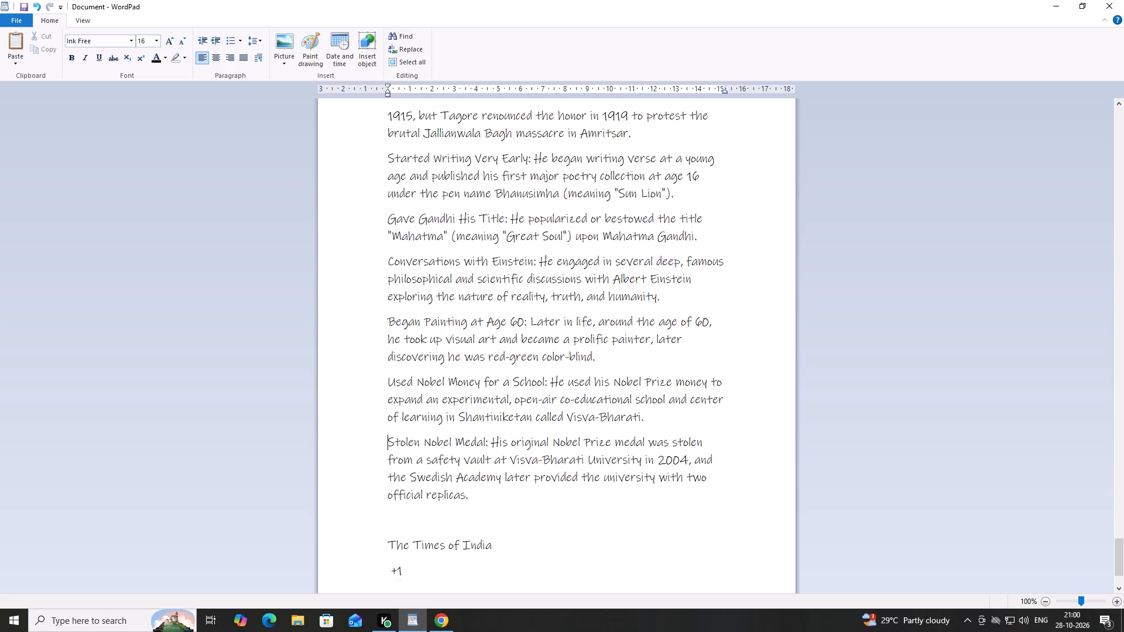
drag(407, 485, 379, 429)
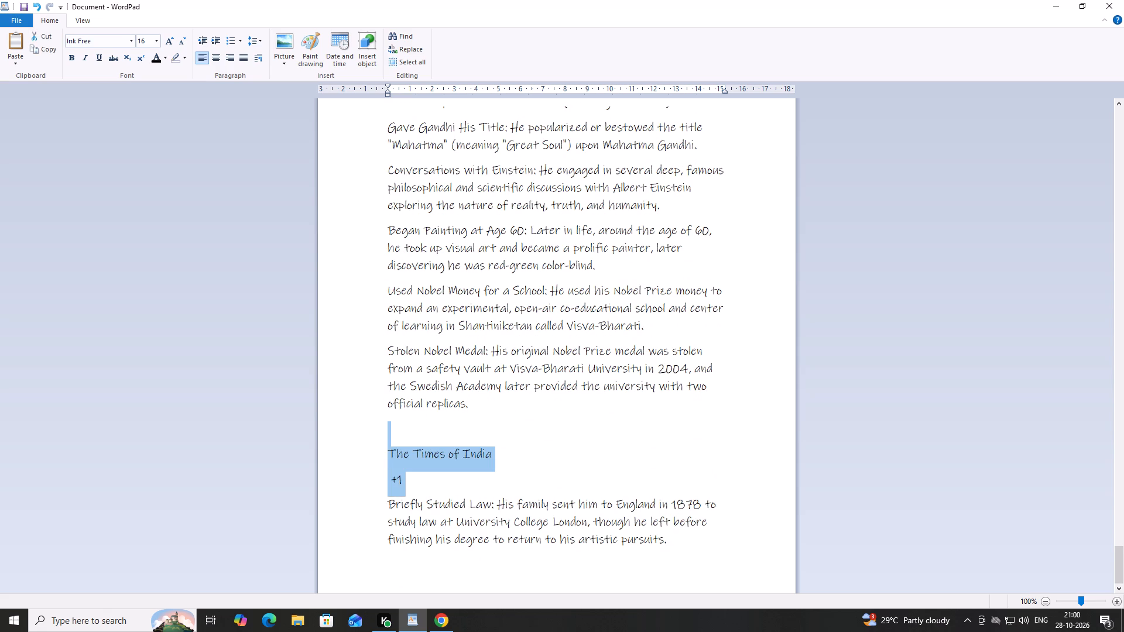
key(BackSpace)
Add a colon at the end of the "10 Interesting facts about Rabindranath Tagore" heading.
scroll(420, 444, down, 2)
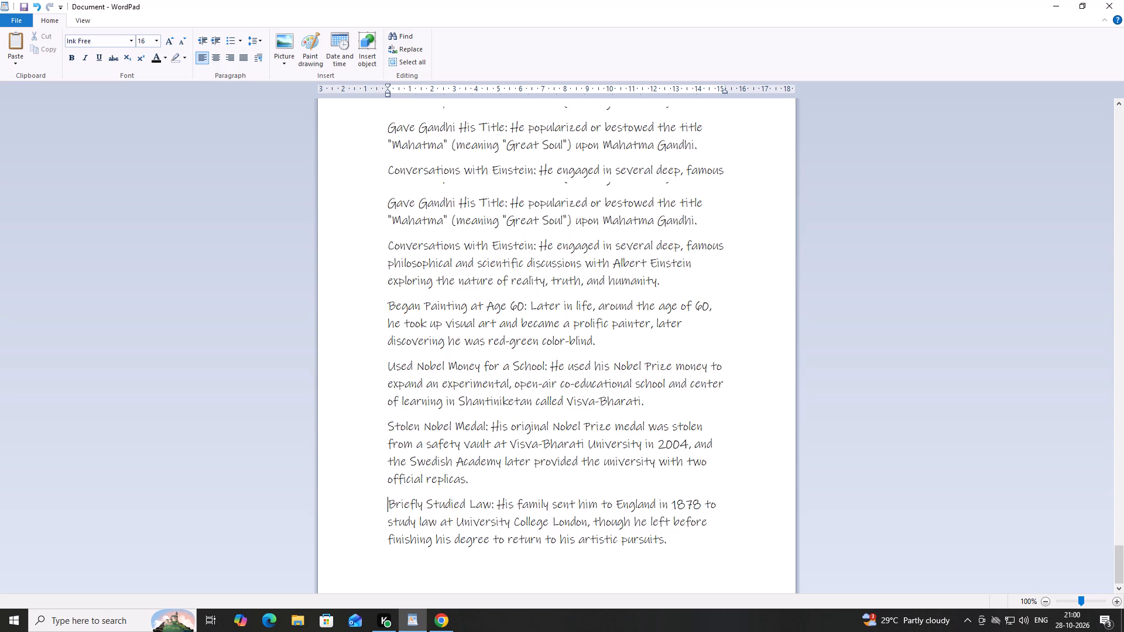
scroll(416, 452, up, 3)
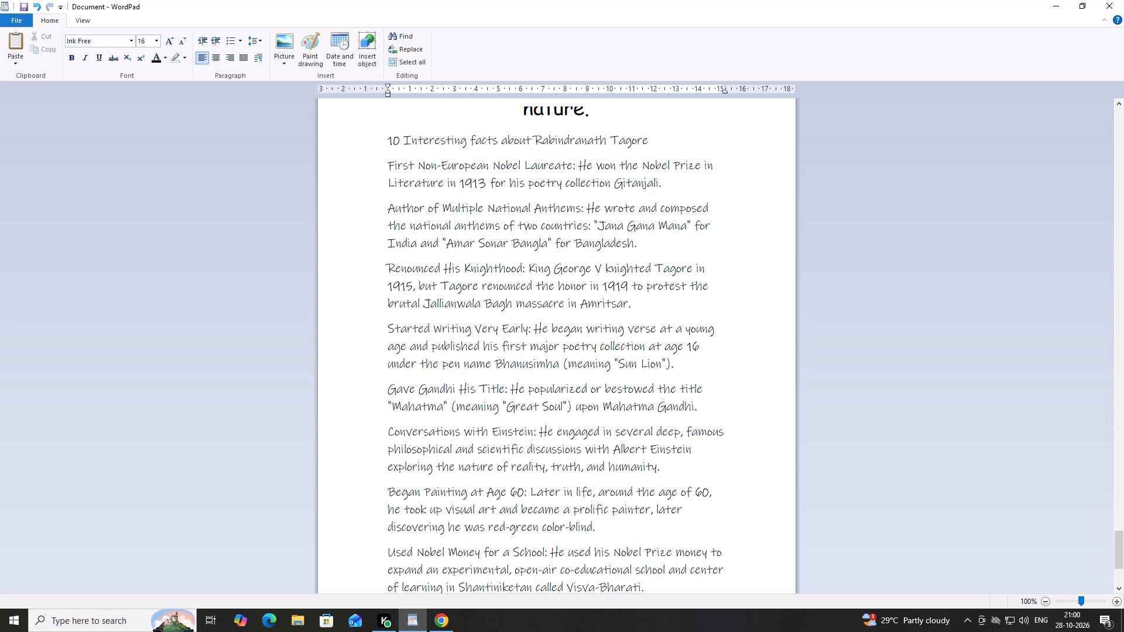
click(385, 197)
click(378, 198)
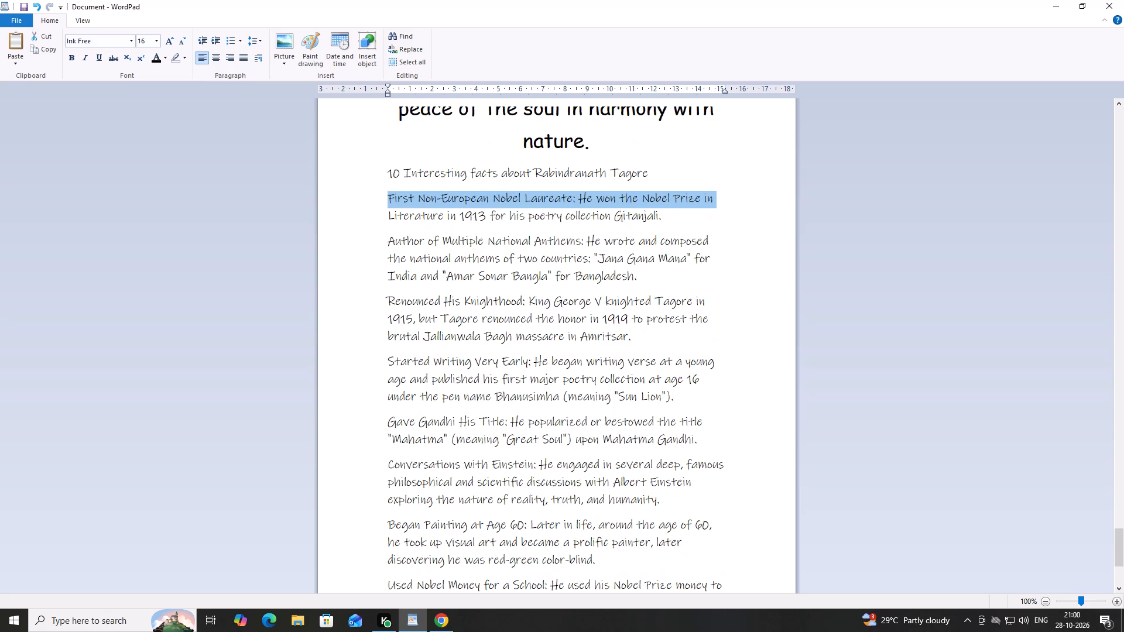
click(651, 174)
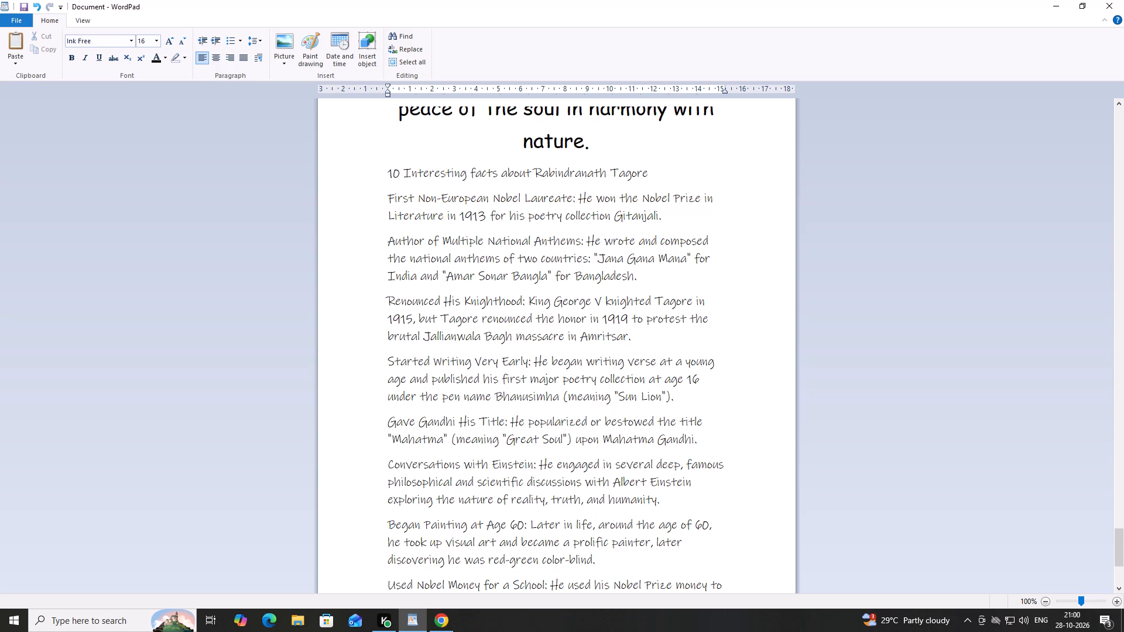
key(shift+colon)
Number the First Non-European Nobel Laureate and Author of Multiple National Anthems facts "1. " and "2. " at their beginnings.
click(389, 197)
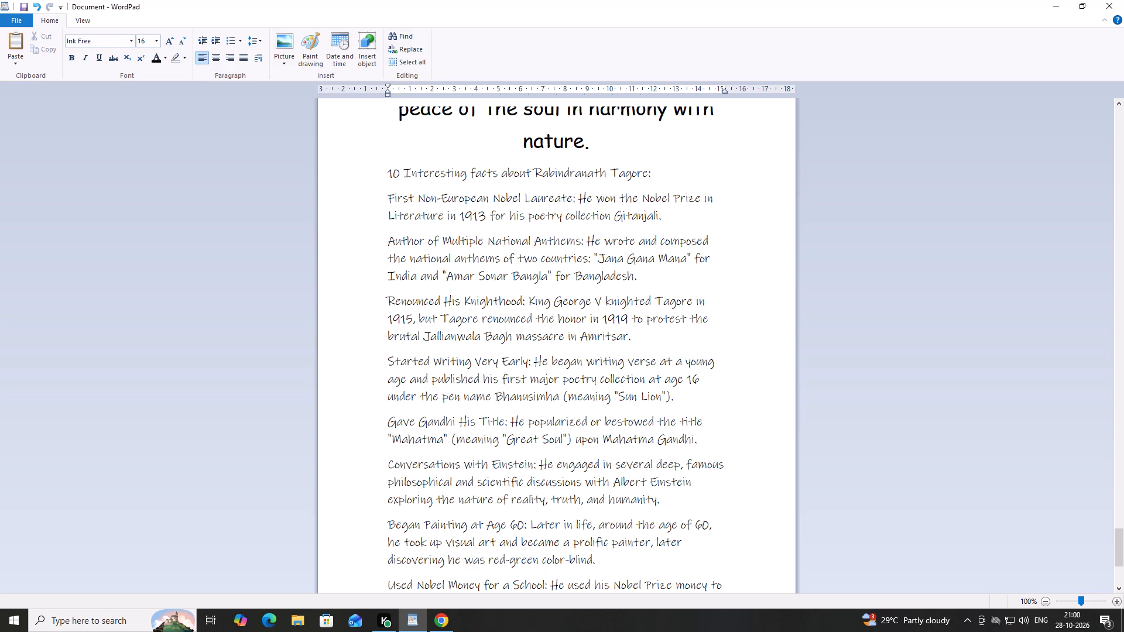
key(1)
key(period)
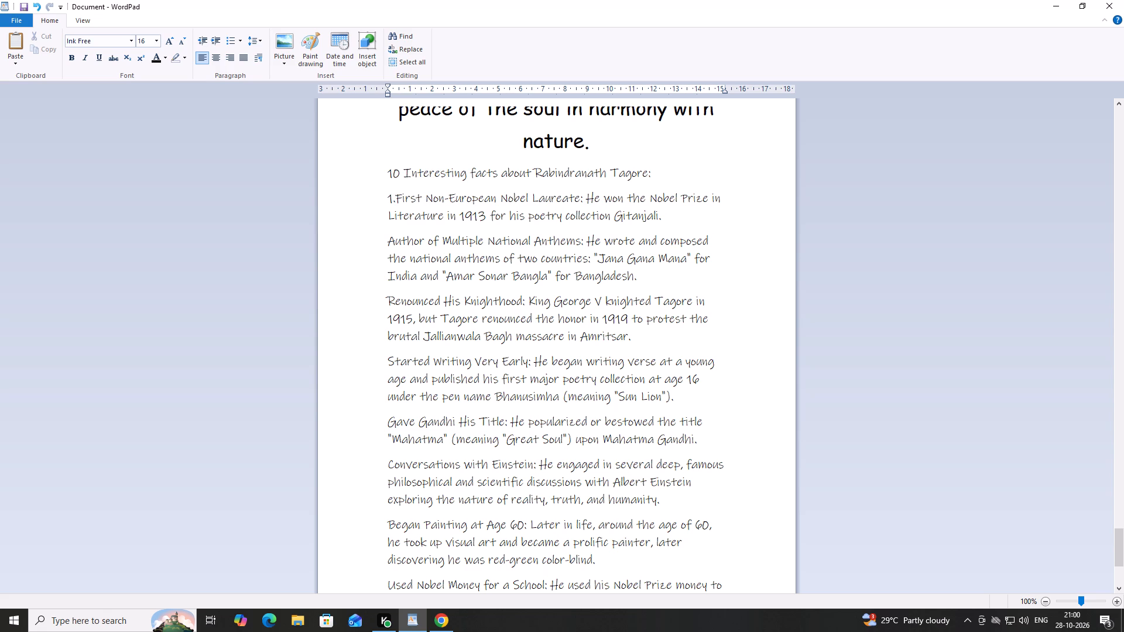
key(space)
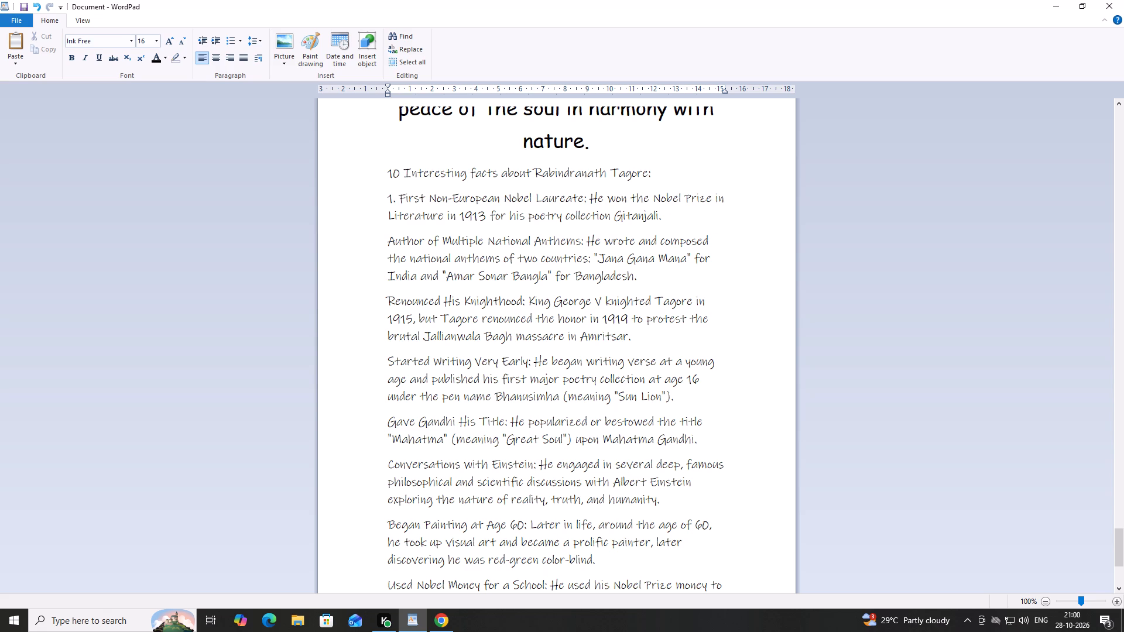
key(Down)
key(Left)
key(Left)
key(Down)
text(2.)
key(space)
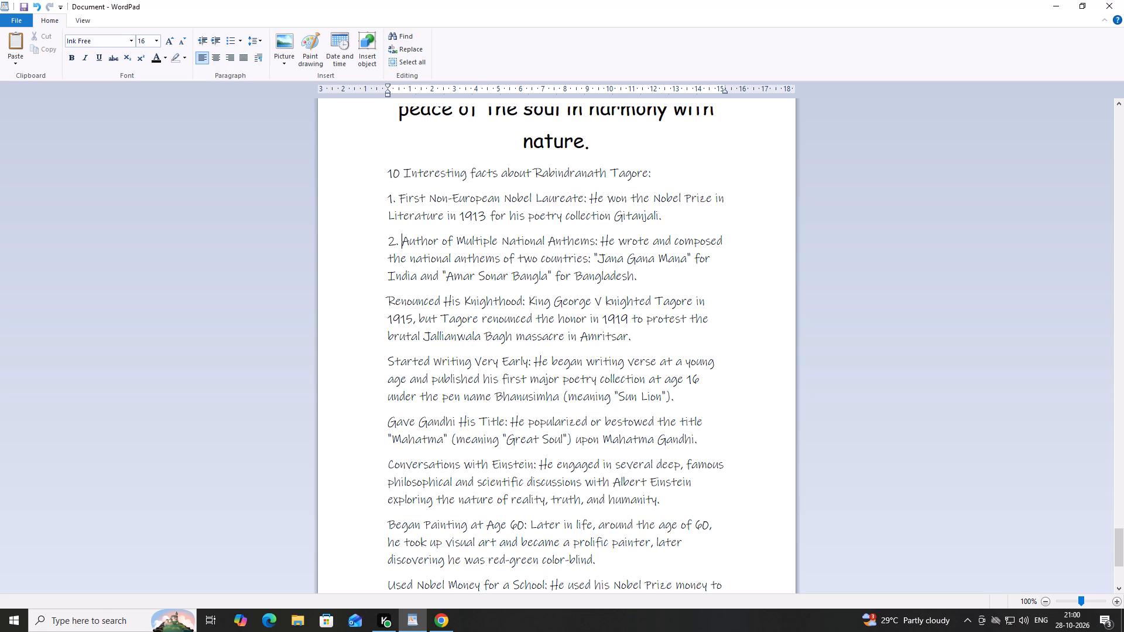
Number the Renounced His Knighthood and Started Writing Very Early facts "3. " and "4. " at their beginnings.
key(Down)
key(Down)
key(Down)
key(Left)
key(Left)
text(3.)
key(space)
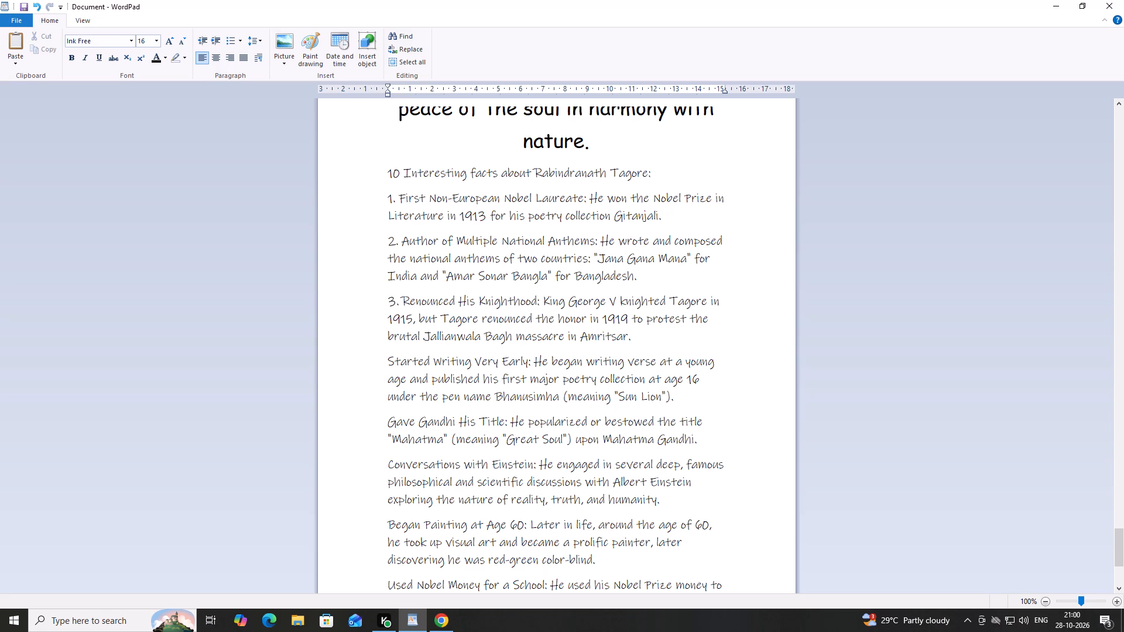
key(Down)
key(Down)
key(Down)
key(Left)
key(Left)
text(4./)
key(BackSpace)
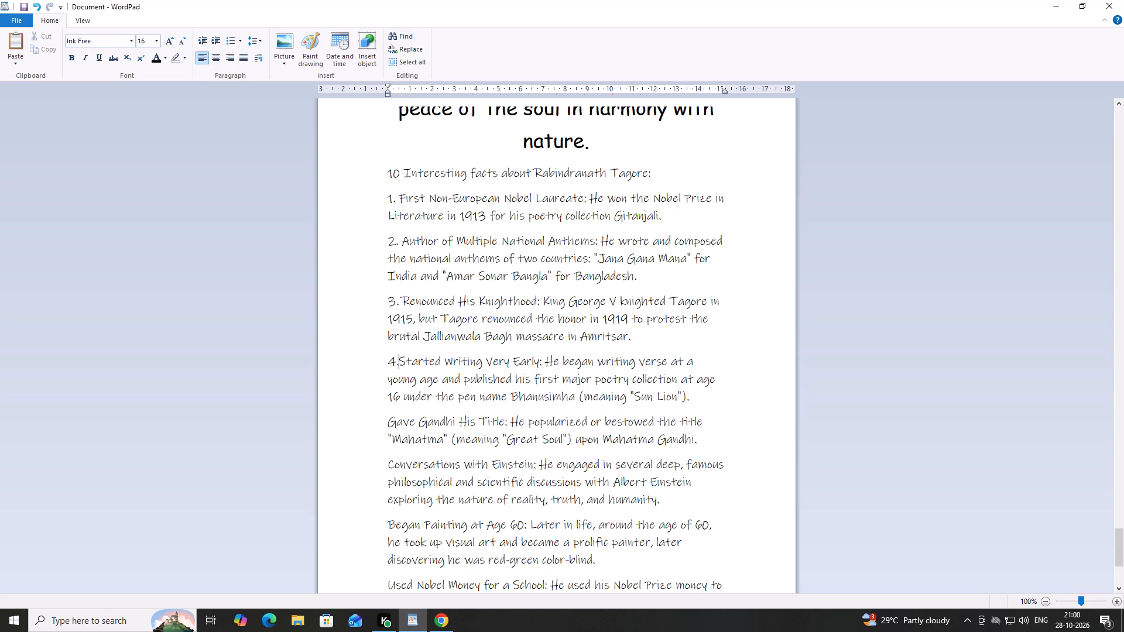
key(space)
Number the Gave Gandhi His Title and Conversations with Einstein facts "5. " and "6. " at their beginnings.
key(Down)
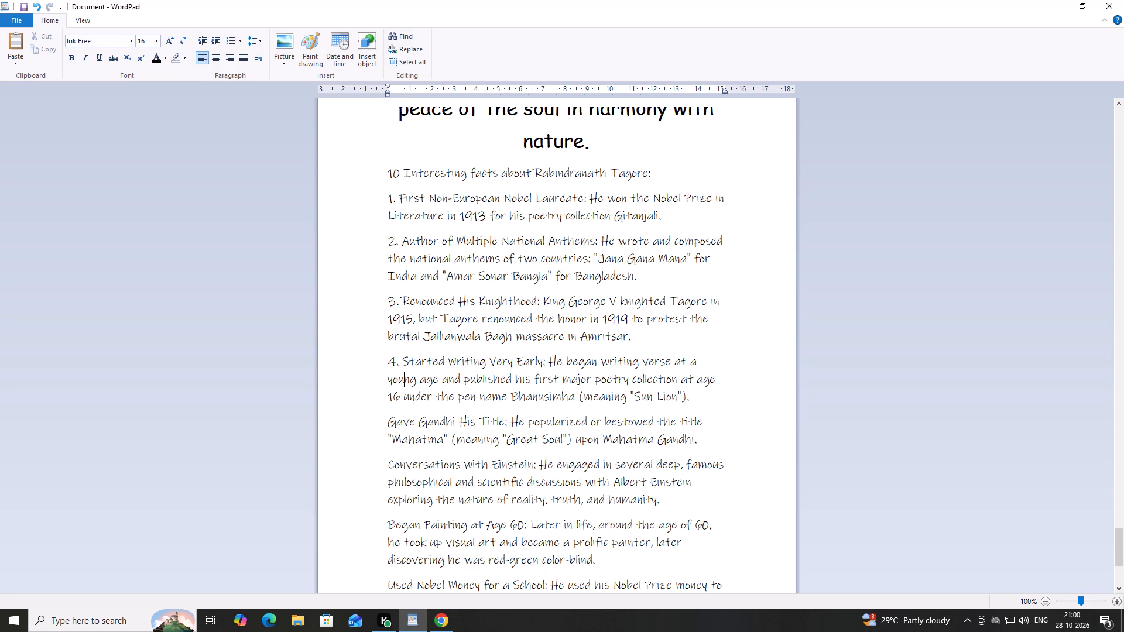
key(Down)
key(Down)
key(Left)
key(Left)
text(5.)
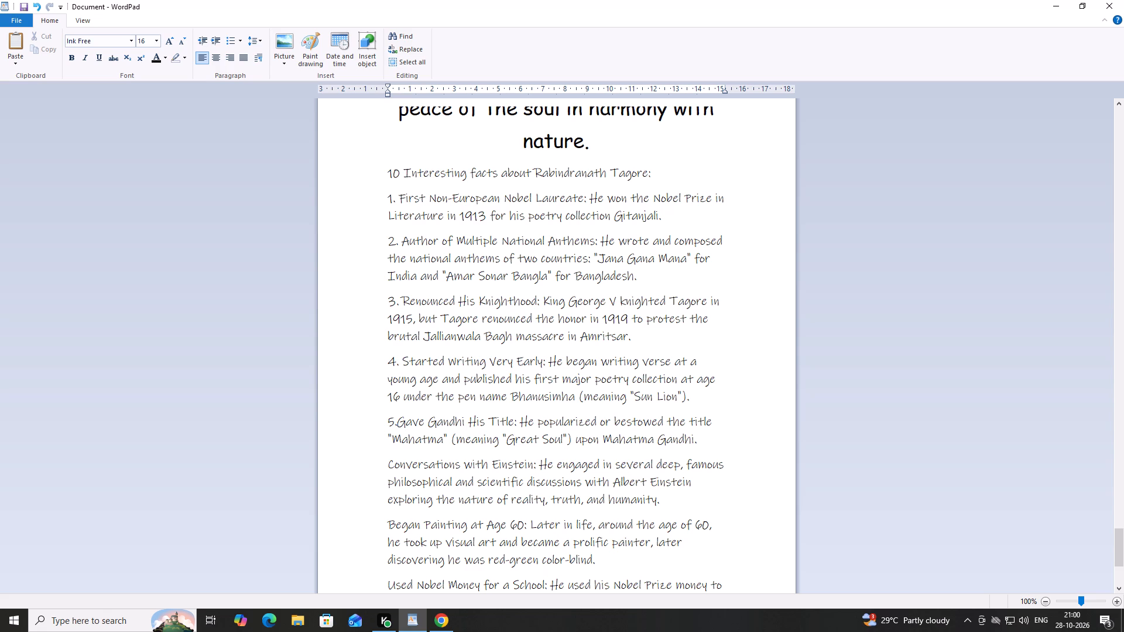
key(space)
key(Down)
key(Down)
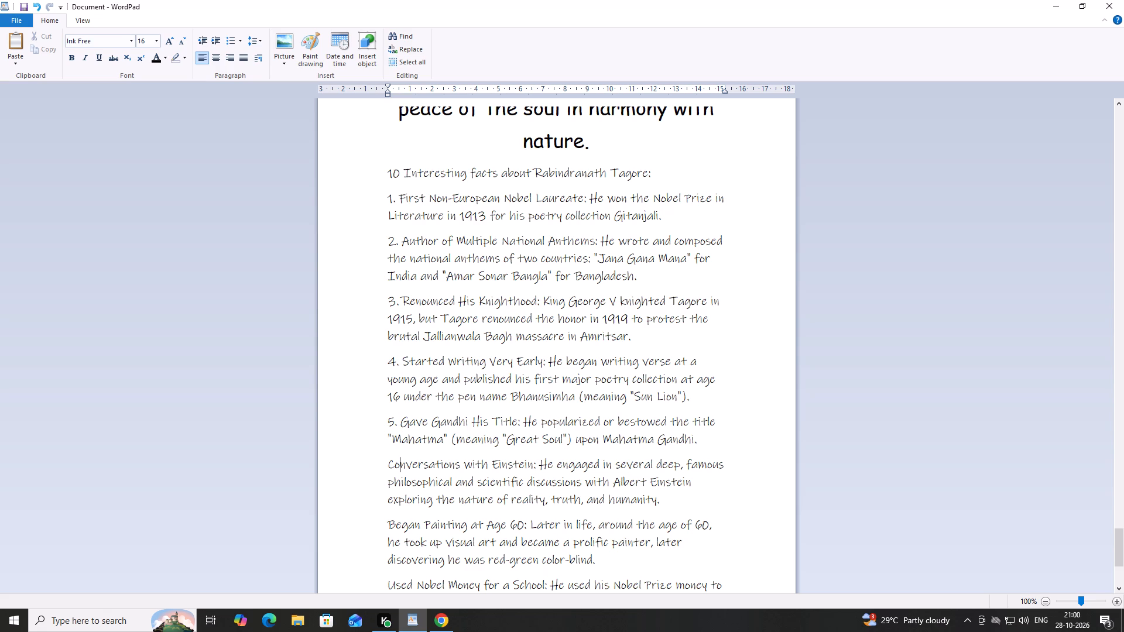
key(Left)
key(Left)
text(6.)
key(space)
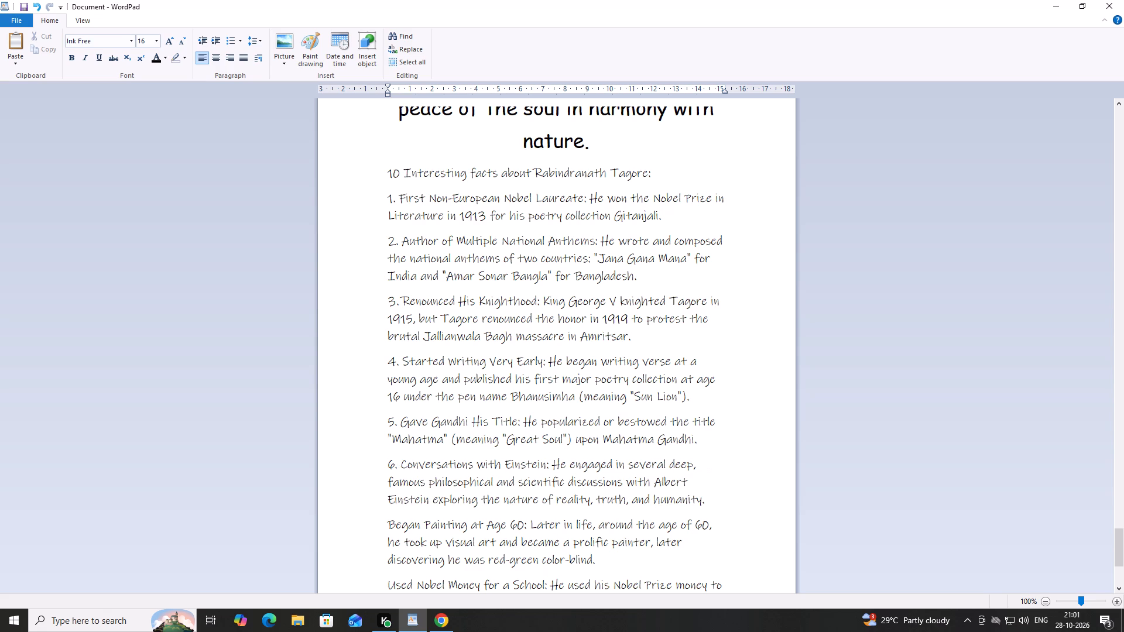
Insert the number "7. " at the beginning of the Began Painting at Age 60 fact.
key(Down)
key(Down)
key(Down)
key(Left)
key(Left)
text(7.)
key(space)
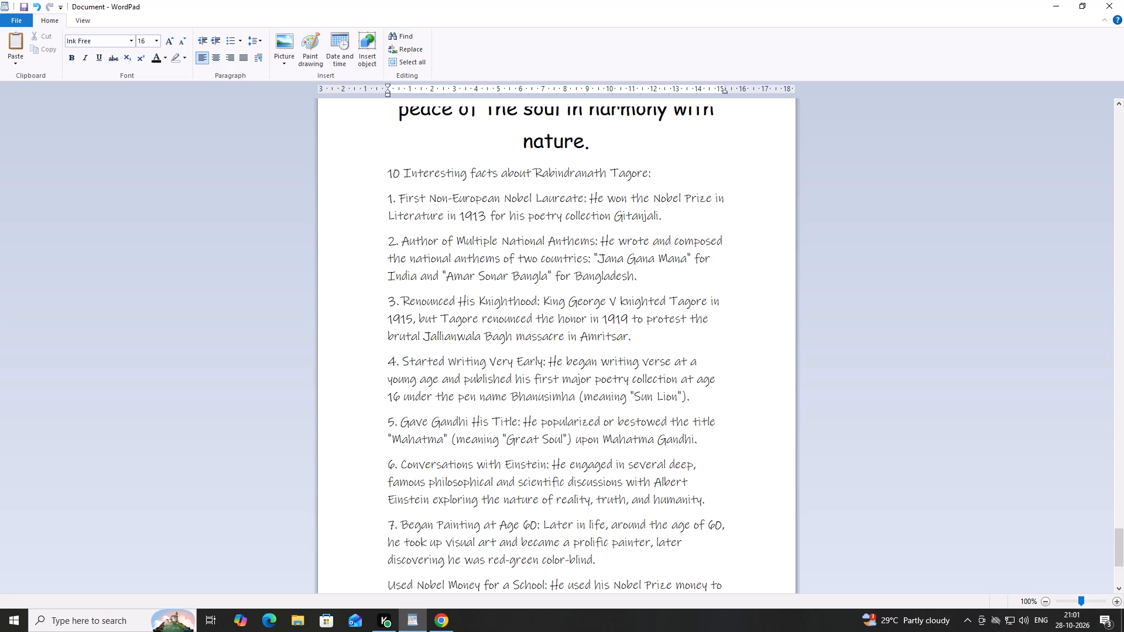
Insert the number "8. " at the beginning of the Used Nobel Money for a School fact.
key(Down)
key(Down)
key(Down)
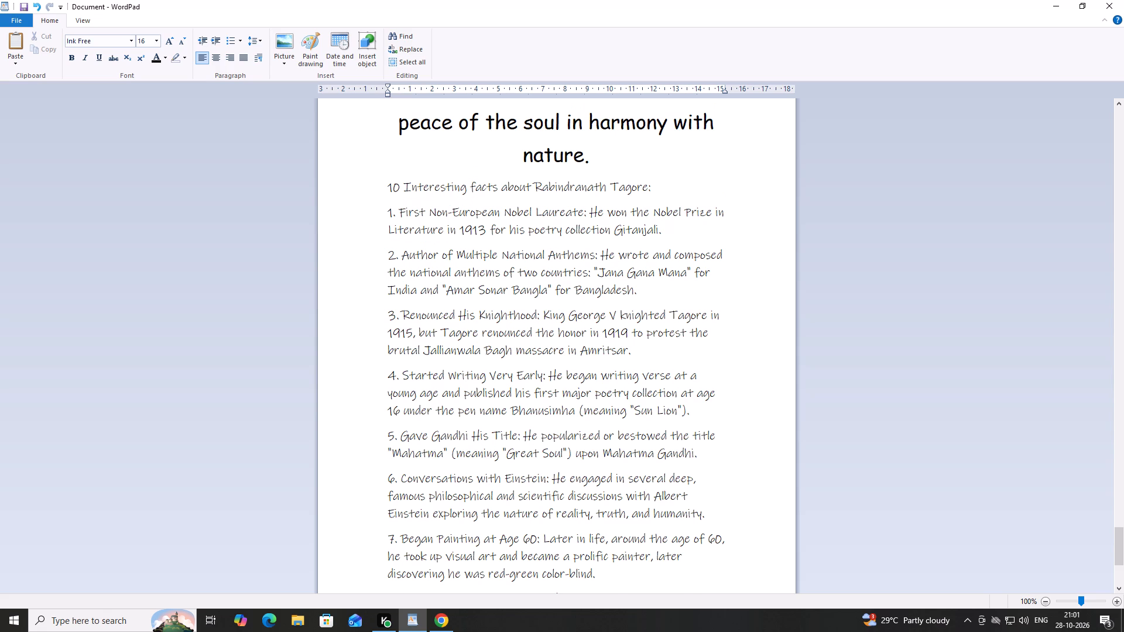
scroll(579, 257, down, 3)
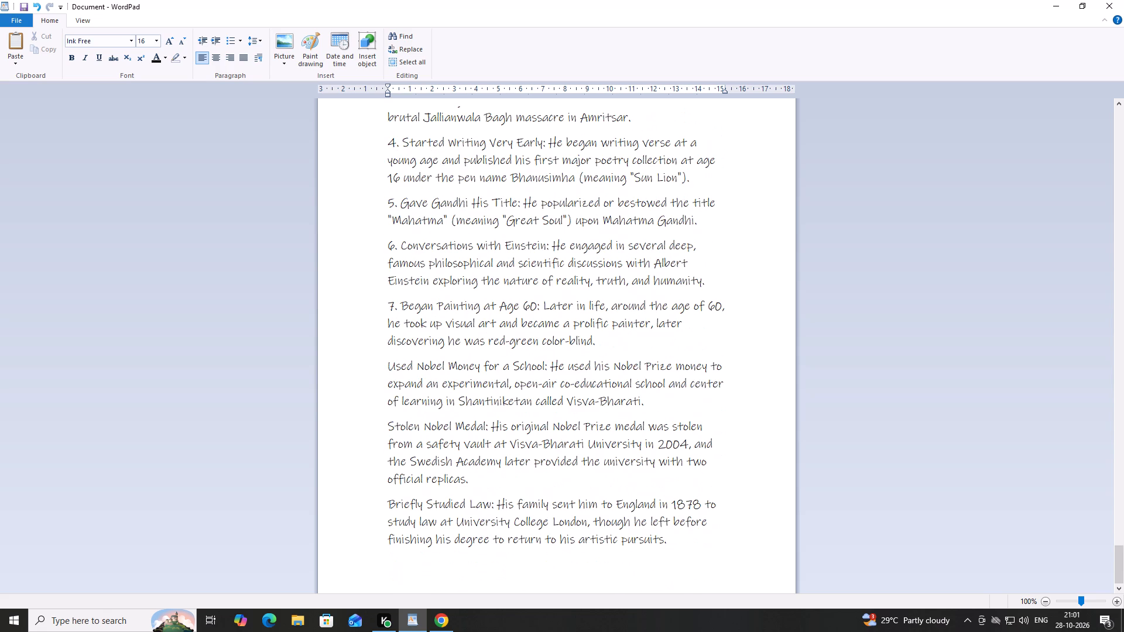
click(387, 367)
click(403, 361)
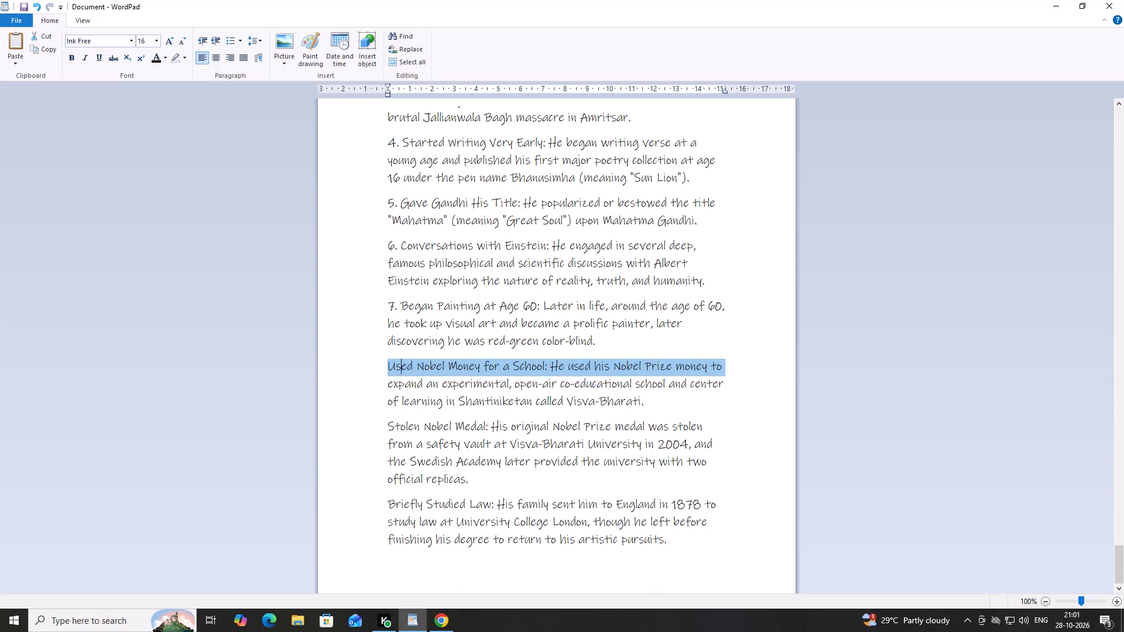
key(Left)
key(Left)
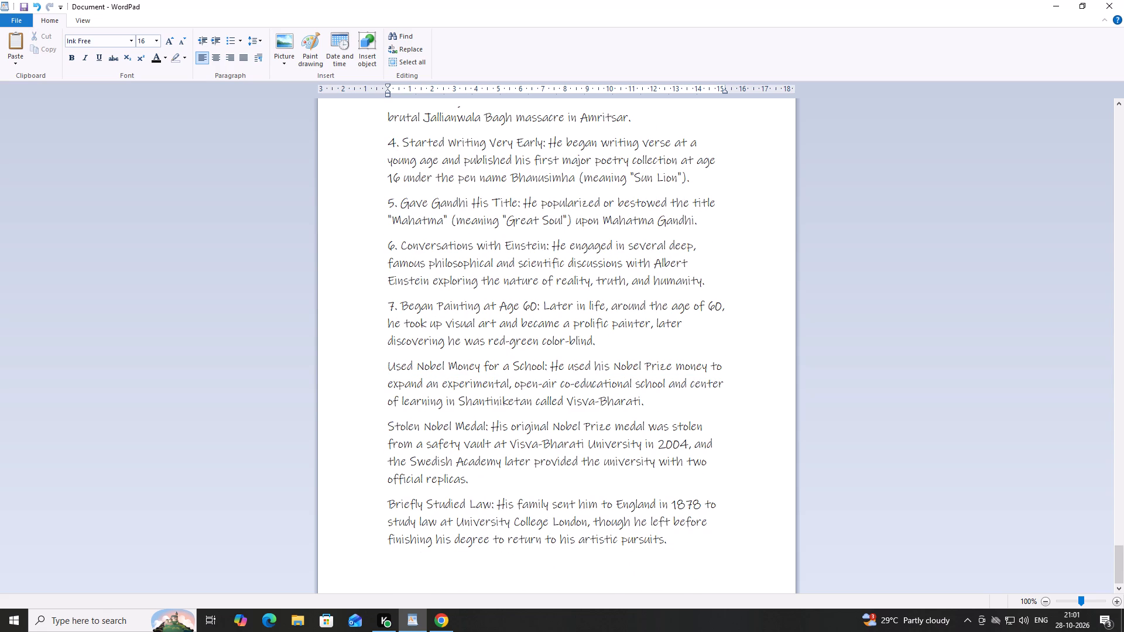
text(8.)
key(space)
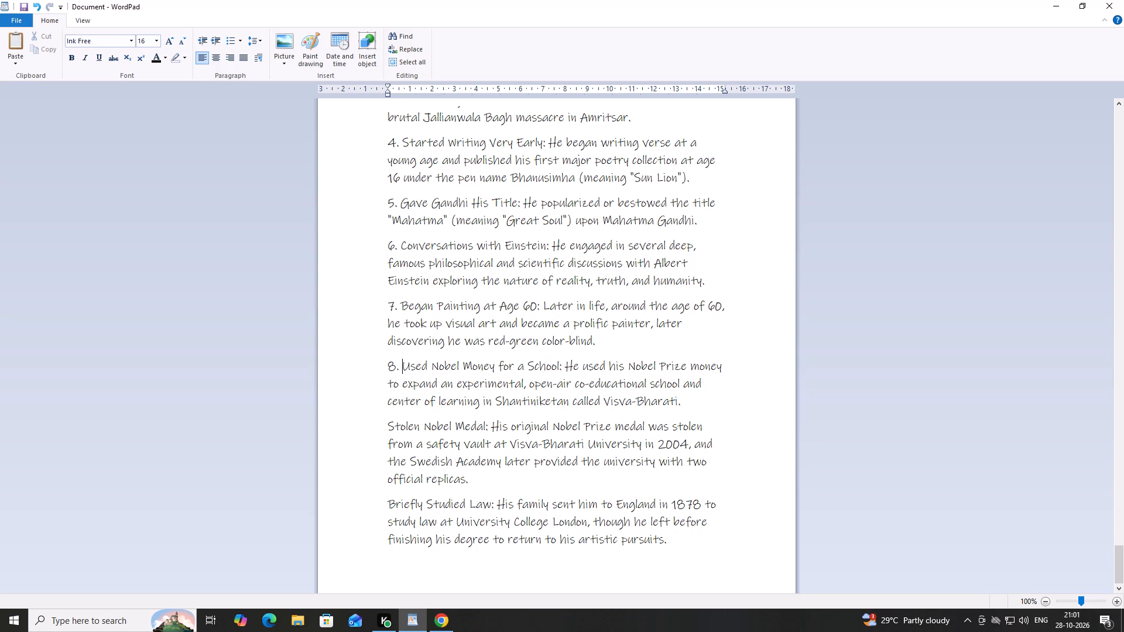
Insert the number "9. " at the beginning of the Stolen Nobel Medal fact.
key(Down)
key(Down)
key(Down)
key(Left)
key(Left)
text(9.)
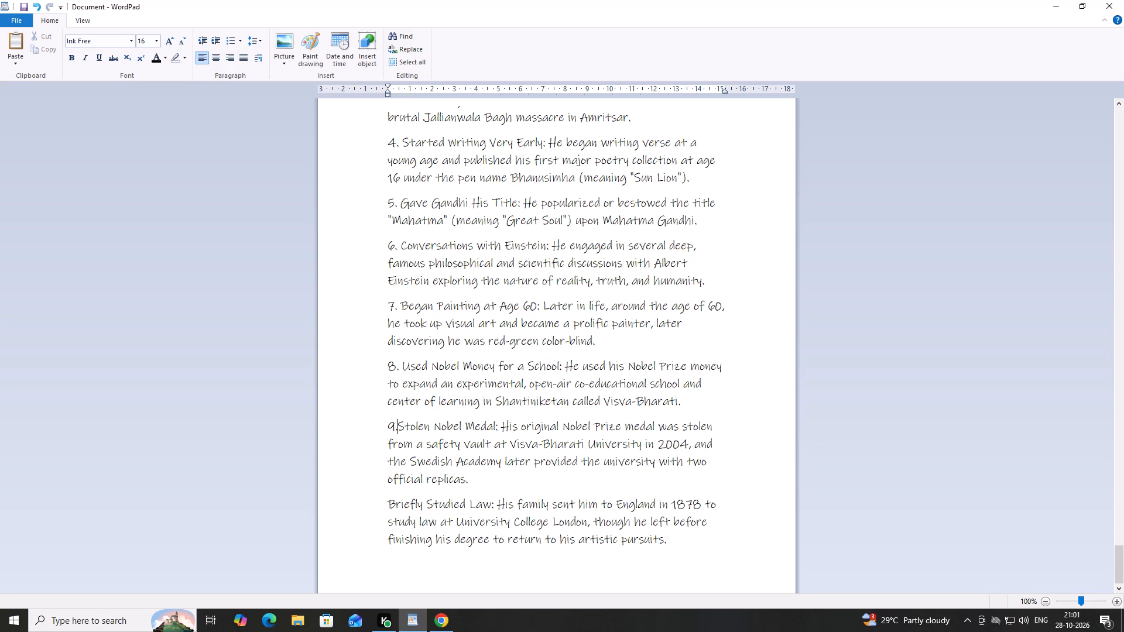
key(space)
Insert the number "10." at the beginning of the Briefly Studied Law fact.
key(Down)
key(Down)
key(Down)
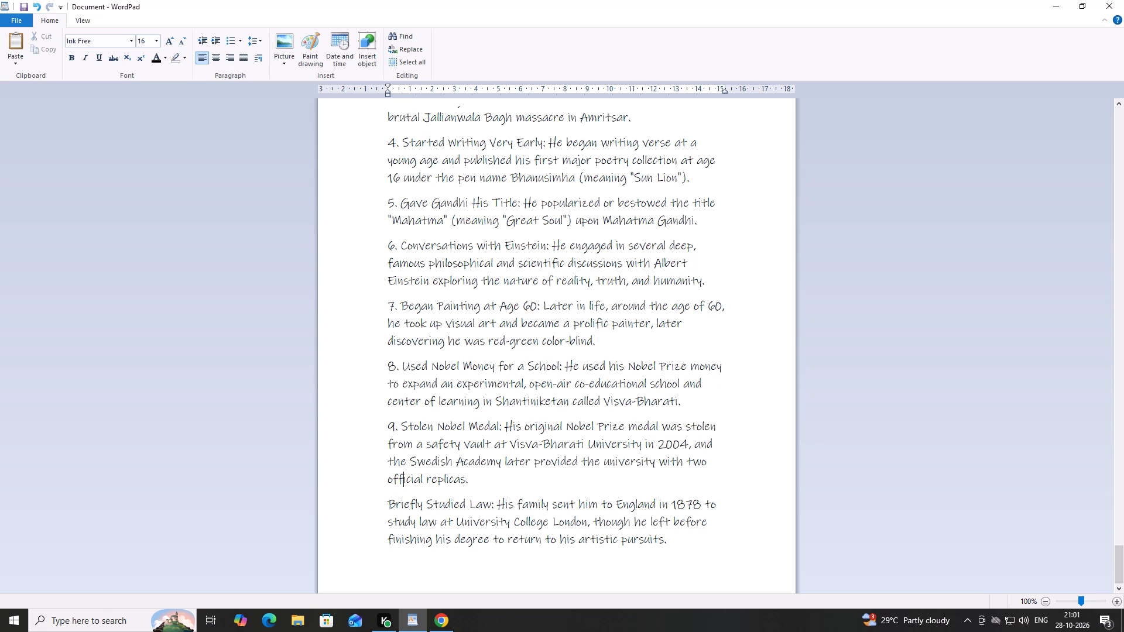
key(Down)
key(Left)
key(Left)
text(10)
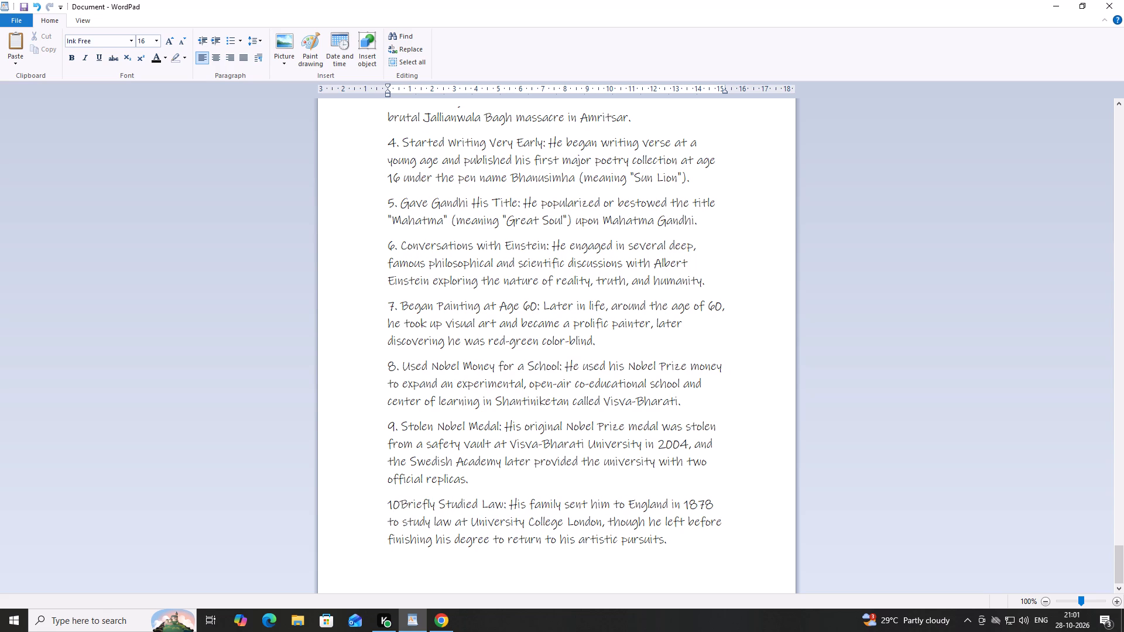
key(period)
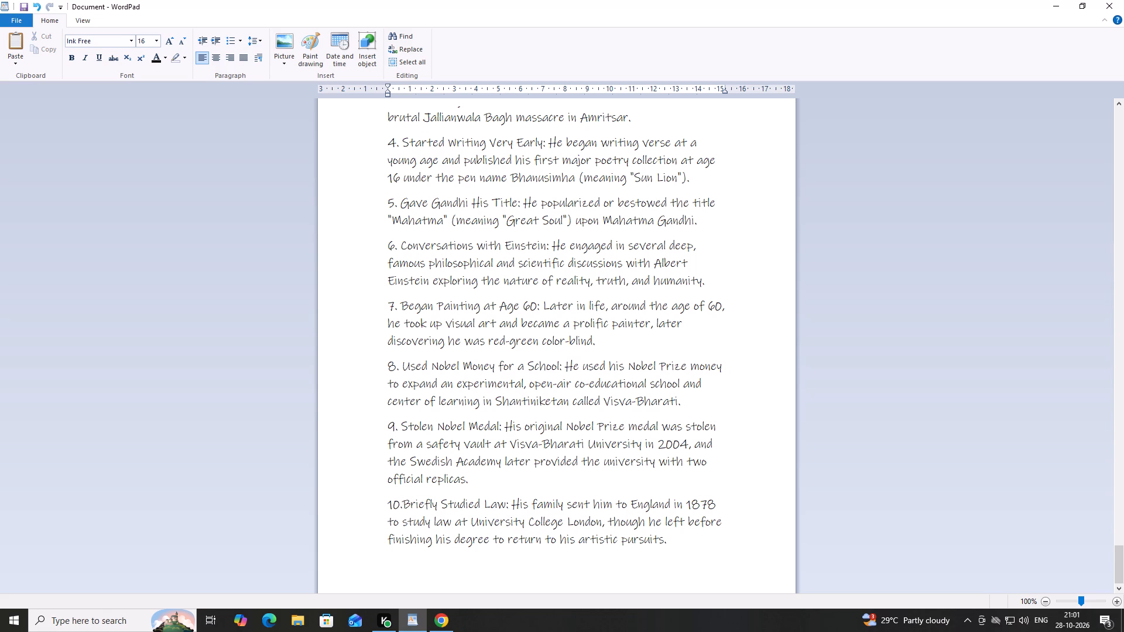
click(671, 567)
Review the whole document from the numbered facts up to the title picture and back down to the facts heading.
scroll(401, 527, up, 10)
scroll(386, 432, up, 11)
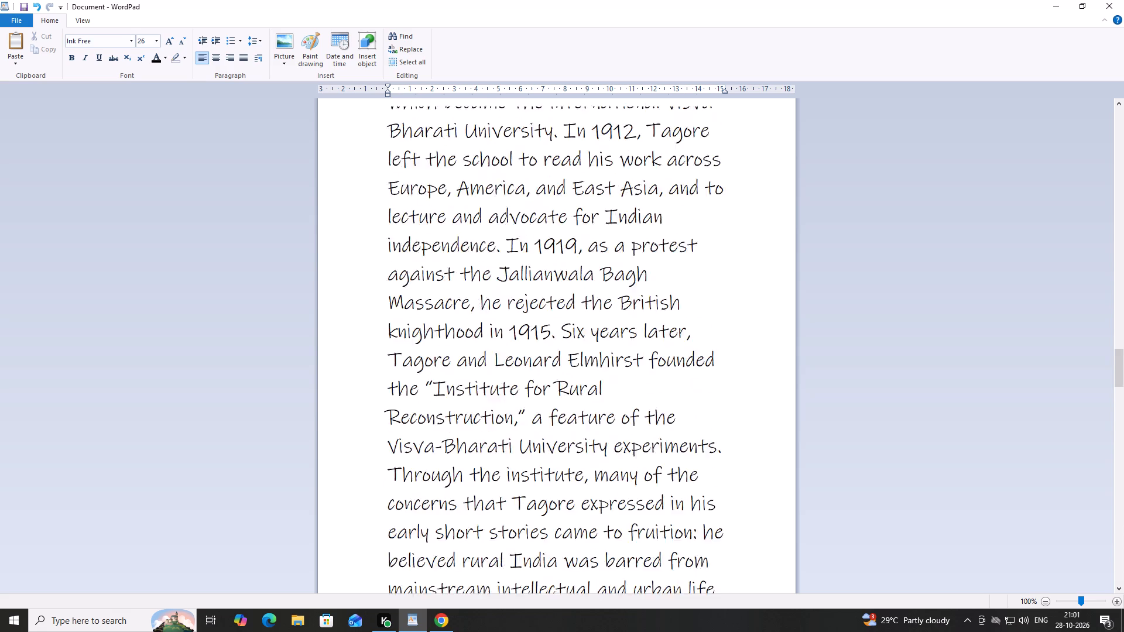
scroll(384, 417, up, 17)
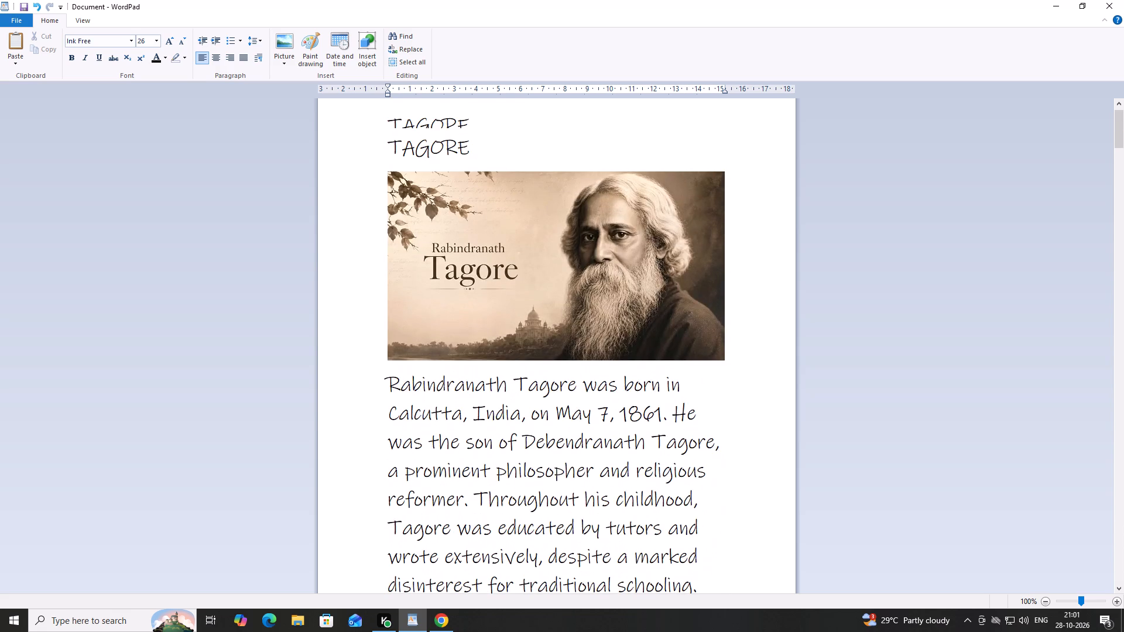
scroll(384, 414, down, 18)
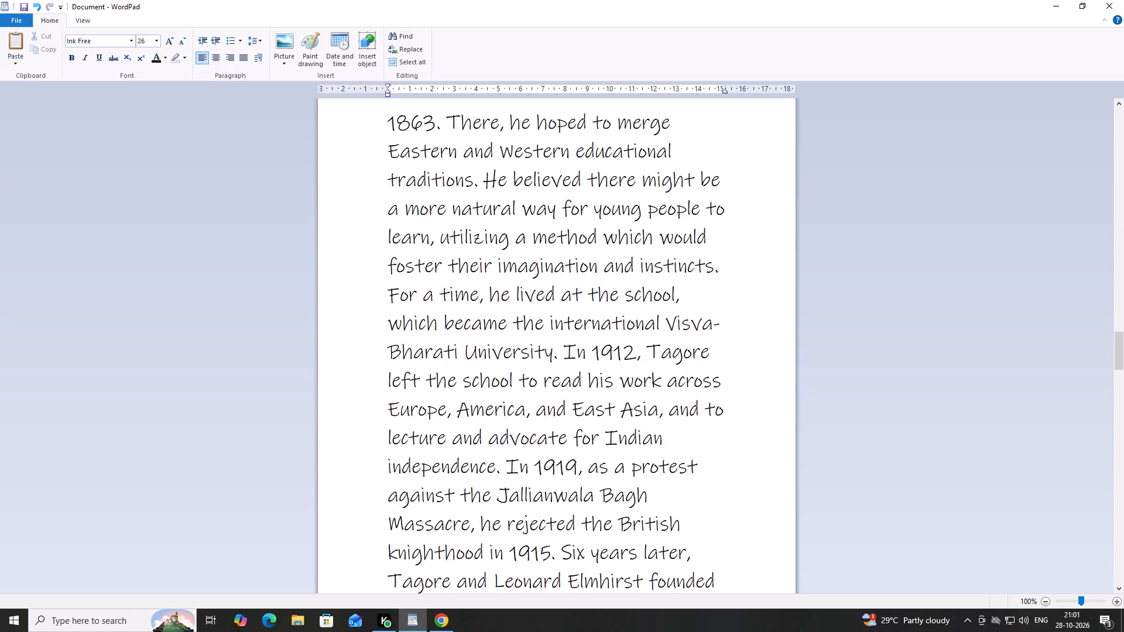
scroll(400, 428, down, 11)
scroll(399, 416, up, 2)
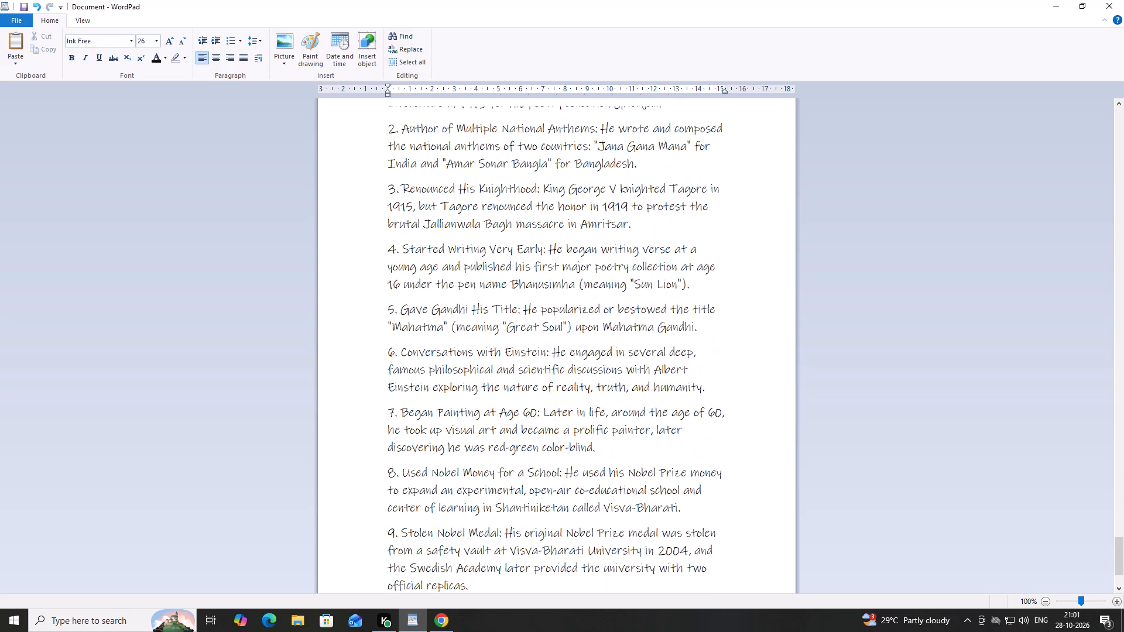
scroll(396, 403, up, 4)
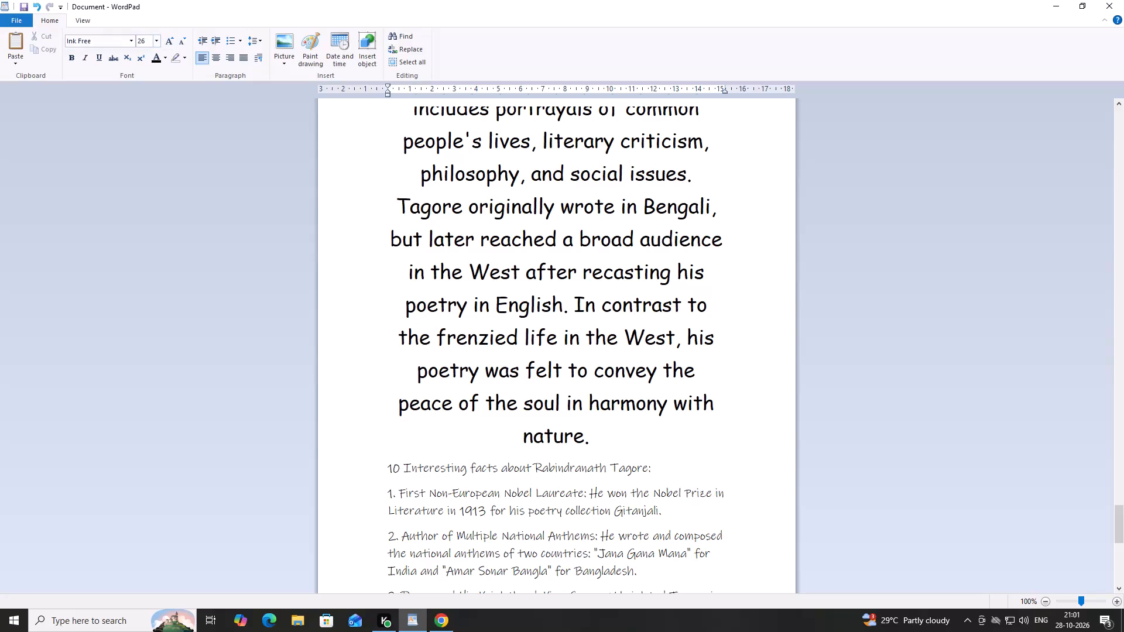
Italicise the "10 Interesting facts about Rabindranath Tagore:" heading together with all ten numbered facts.
click(83, 59)
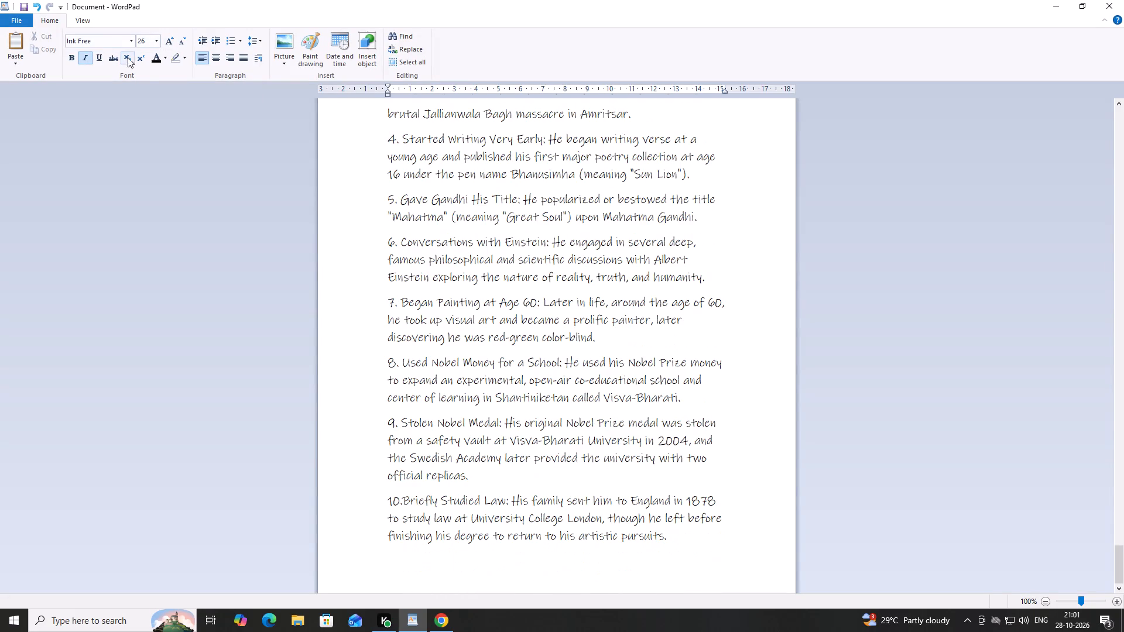
scroll(332, 222, up, 3)
scroll(403, 224, up, 9)
scroll(405, 215, down, 4)
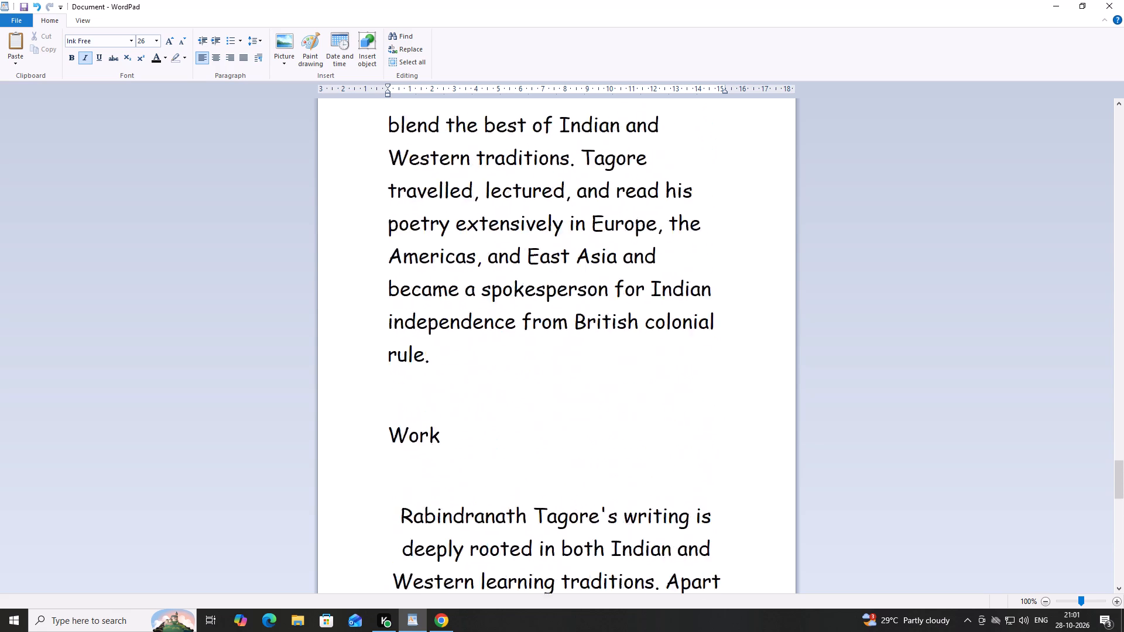
scroll(400, 193, down, 10)
scroll(438, 352, up, 1)
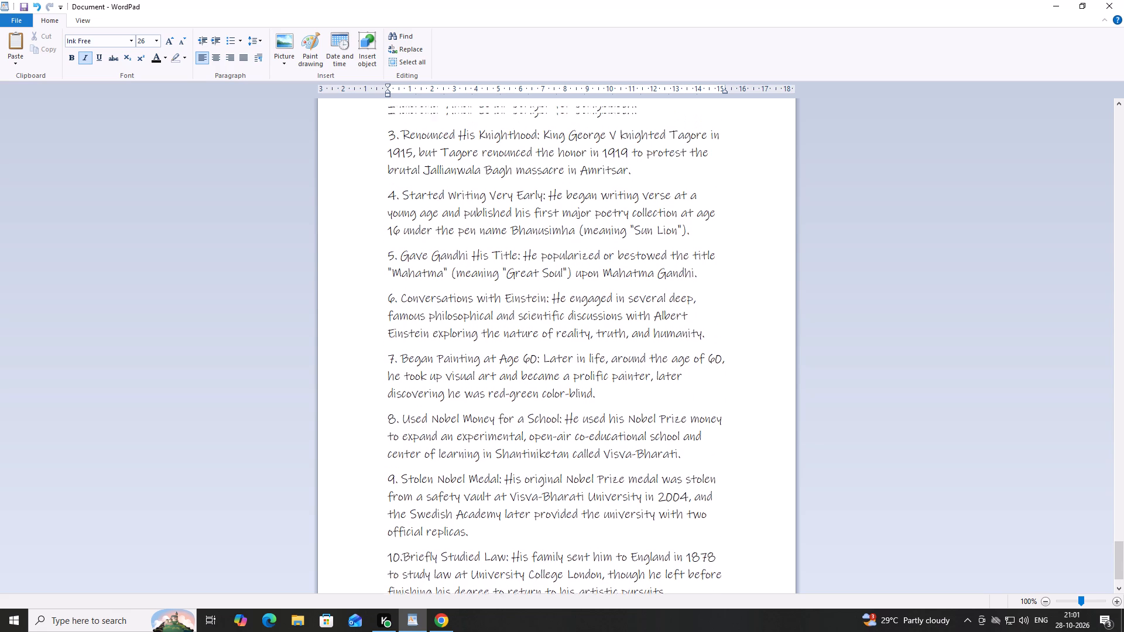
scroll(393, 244, up, 1)
scroll(411, 143, up, 1)
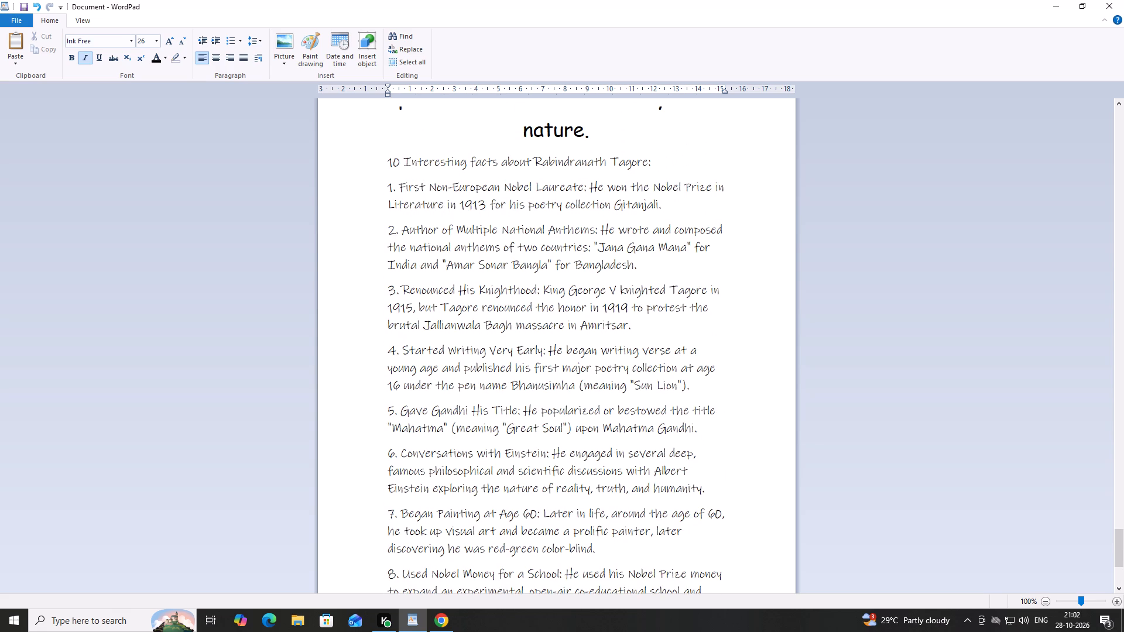
drag(389, 172, 592, 575)
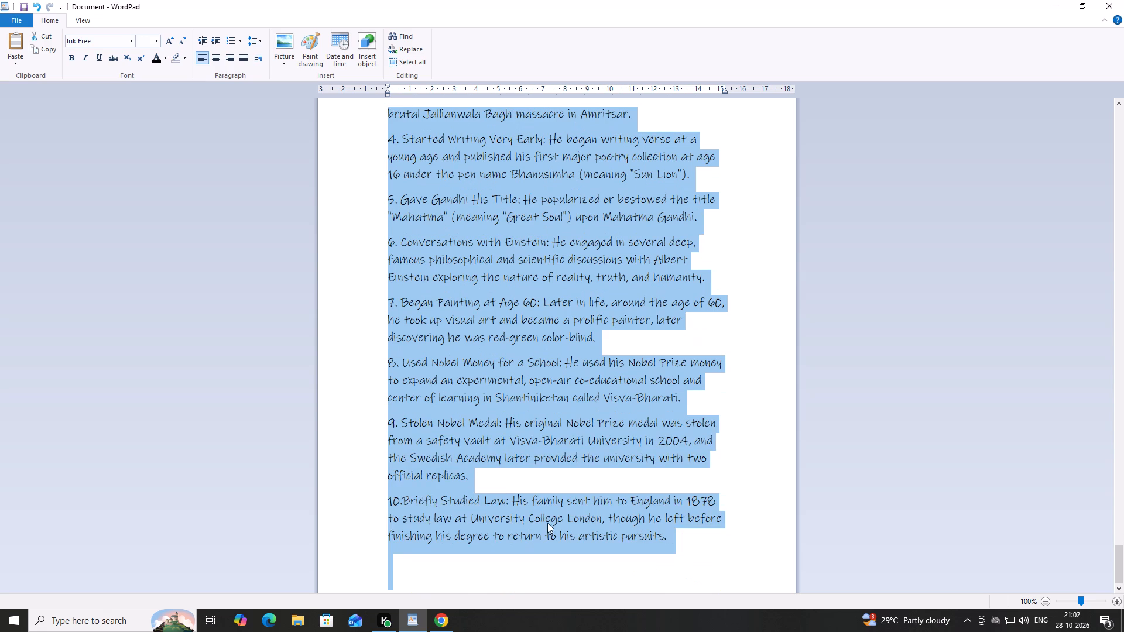
click(82, 60)
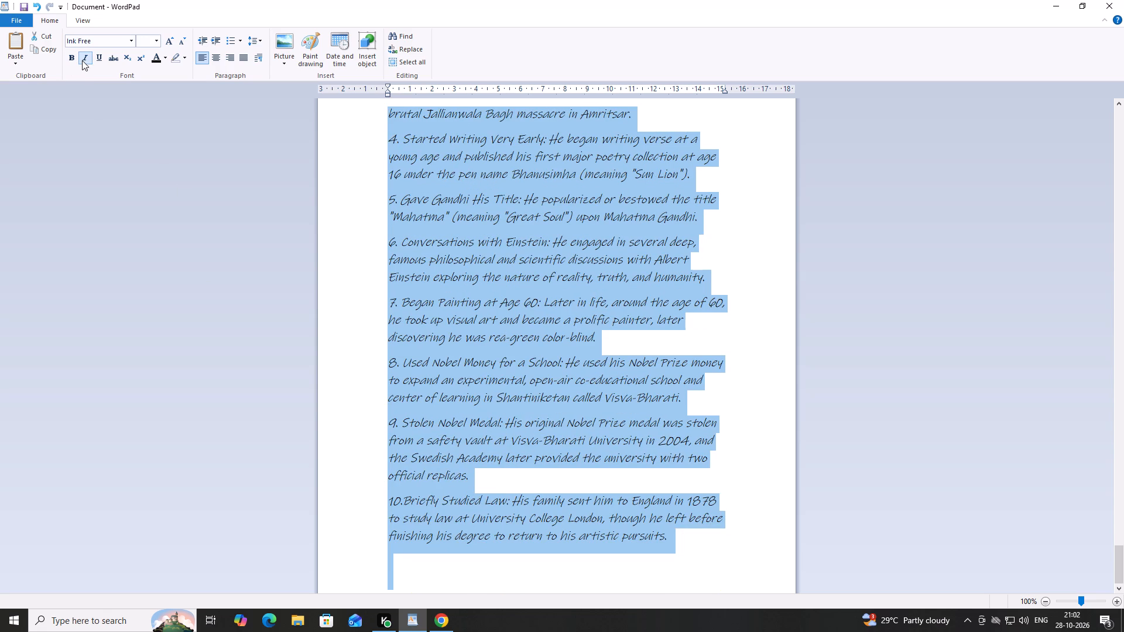
click(82, 60)
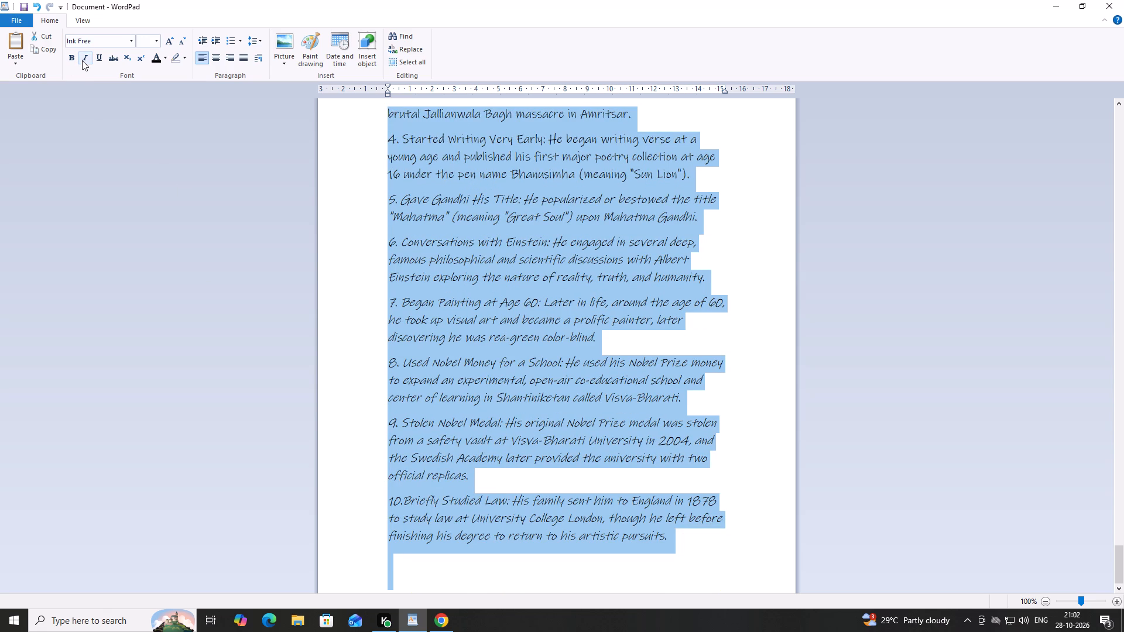
click(82, 60)
double_click(82, 60)
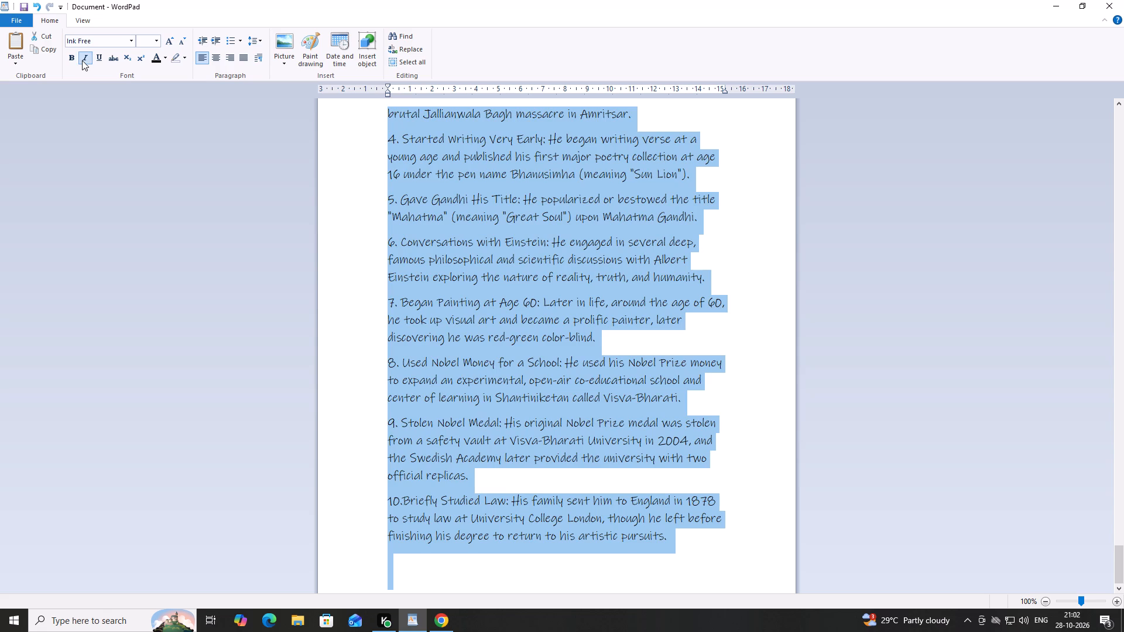
Underline the interesting facts heading and all ten numbered facts, then clear the selection.
click(94, 55)
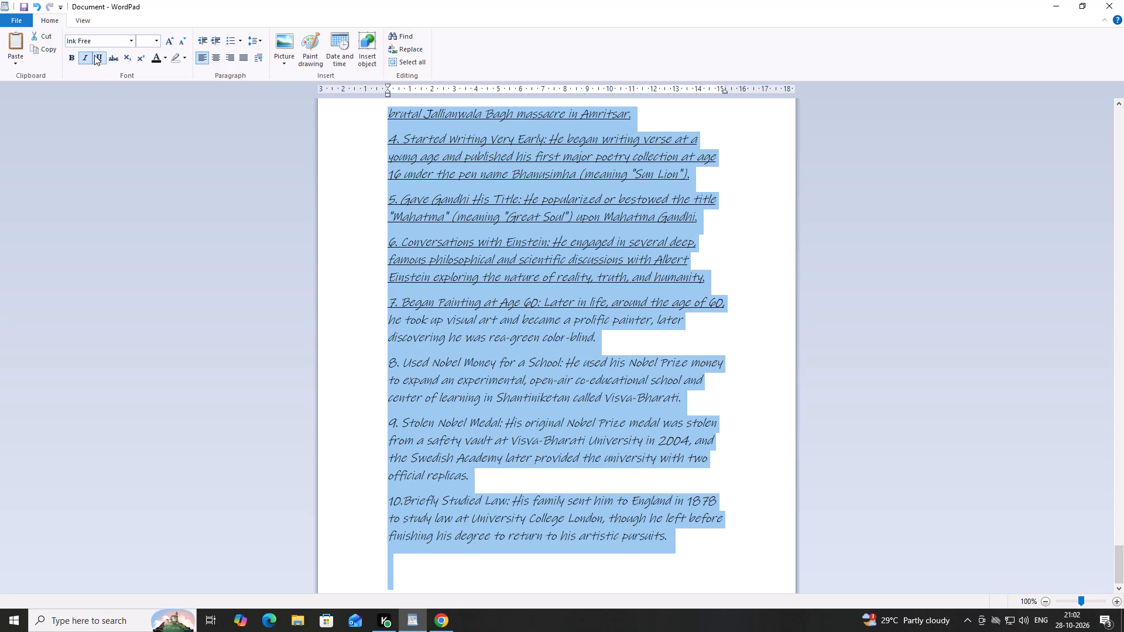
click(350, 249)
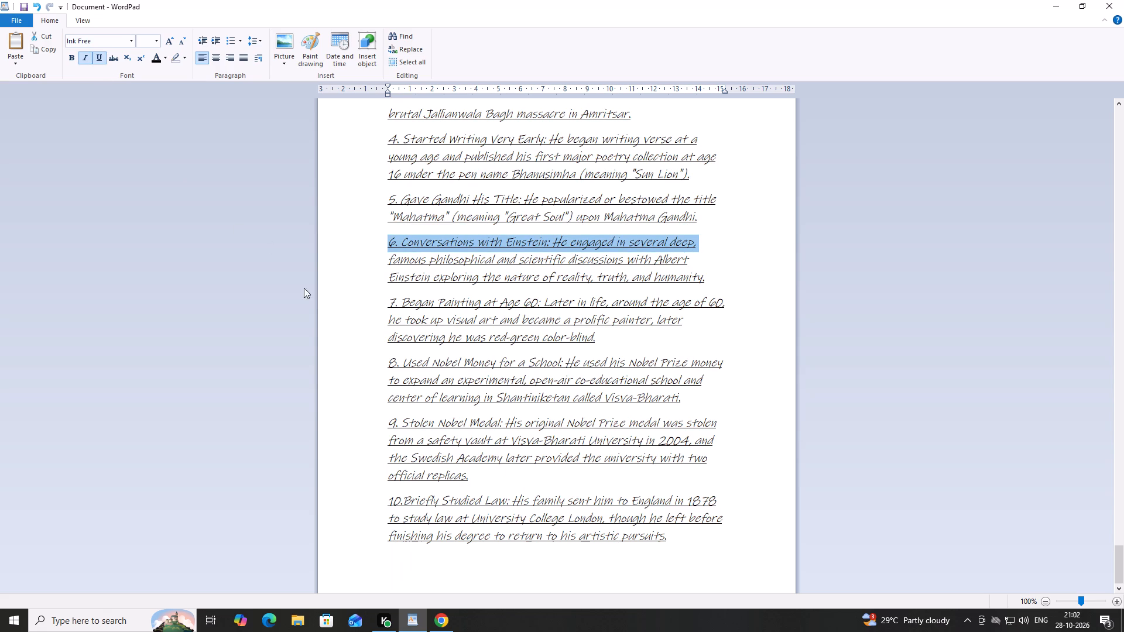
click(321, 309)
click(294, 297)
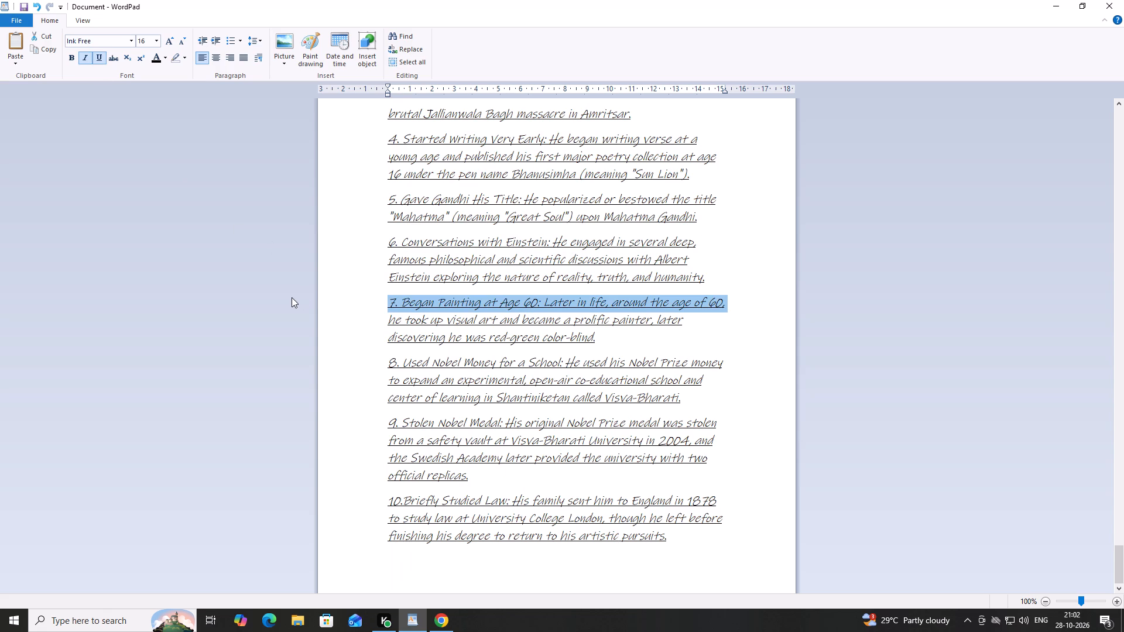
click(761, 384)
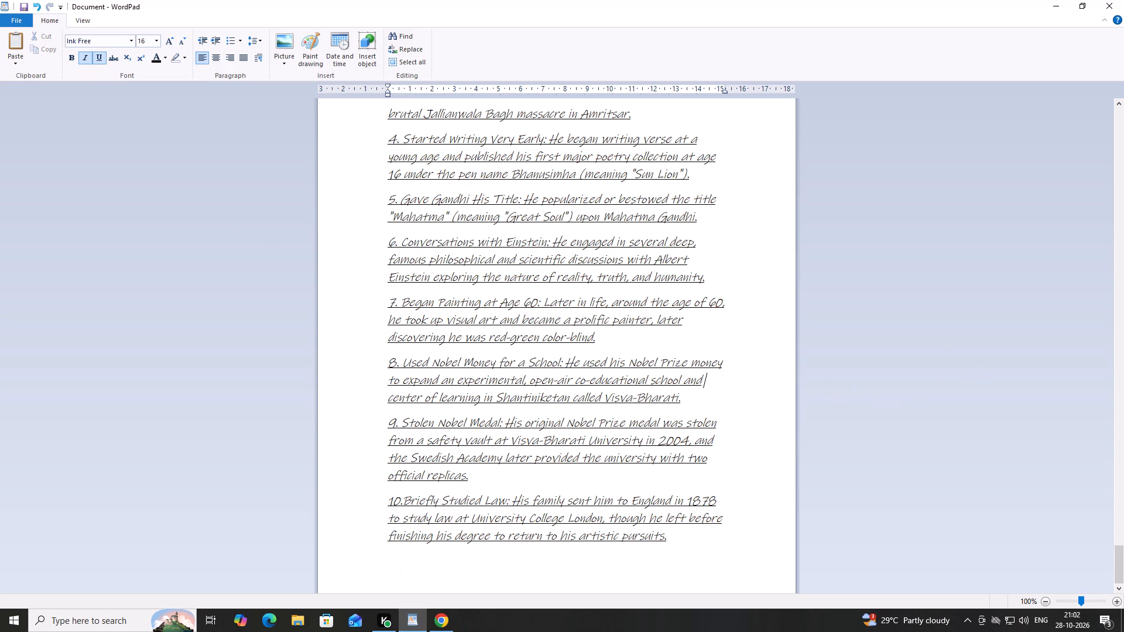
Look back through the document from the formatted facts past the summary and family photograph into the biography.
scroll(752, 365, up, 4)
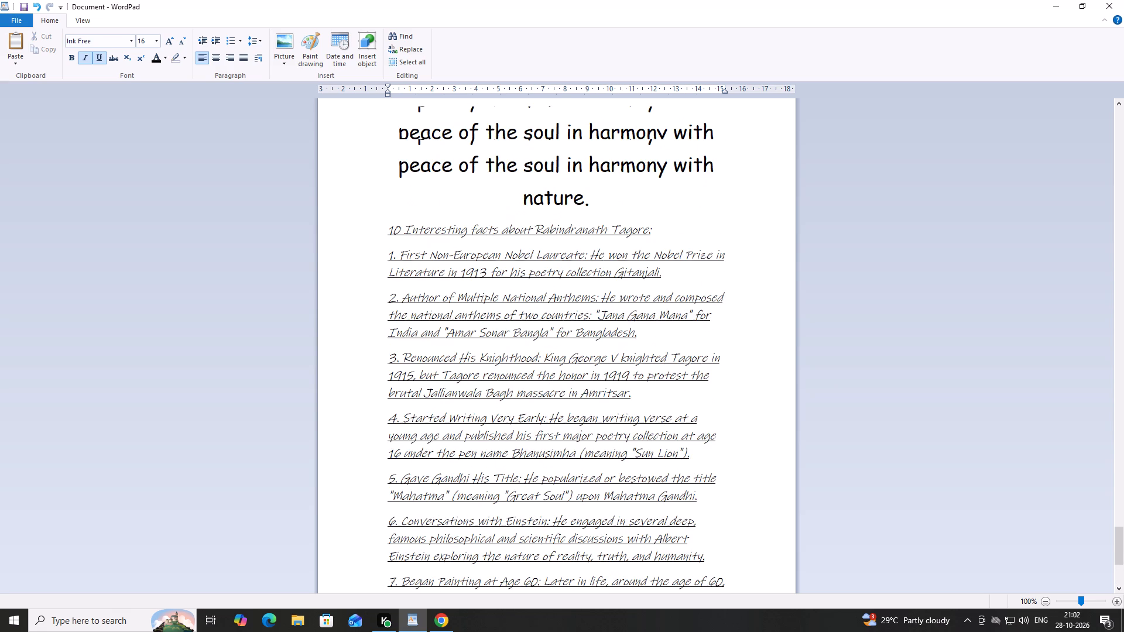
scroll(443, 215, up, 12)
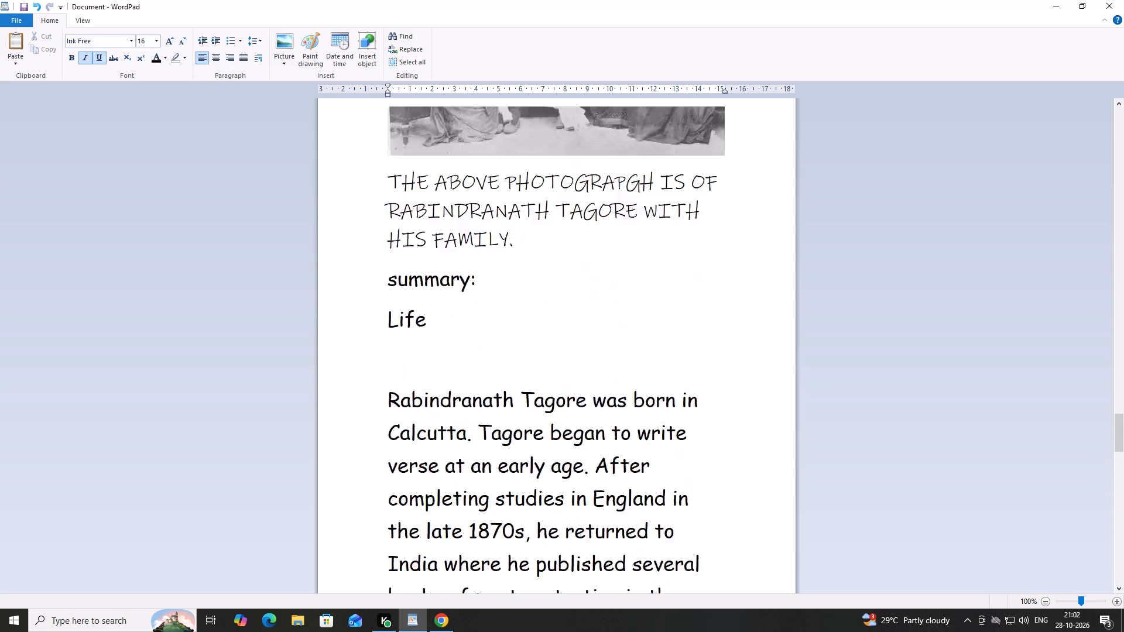
scroll(442, 218, up, 9)
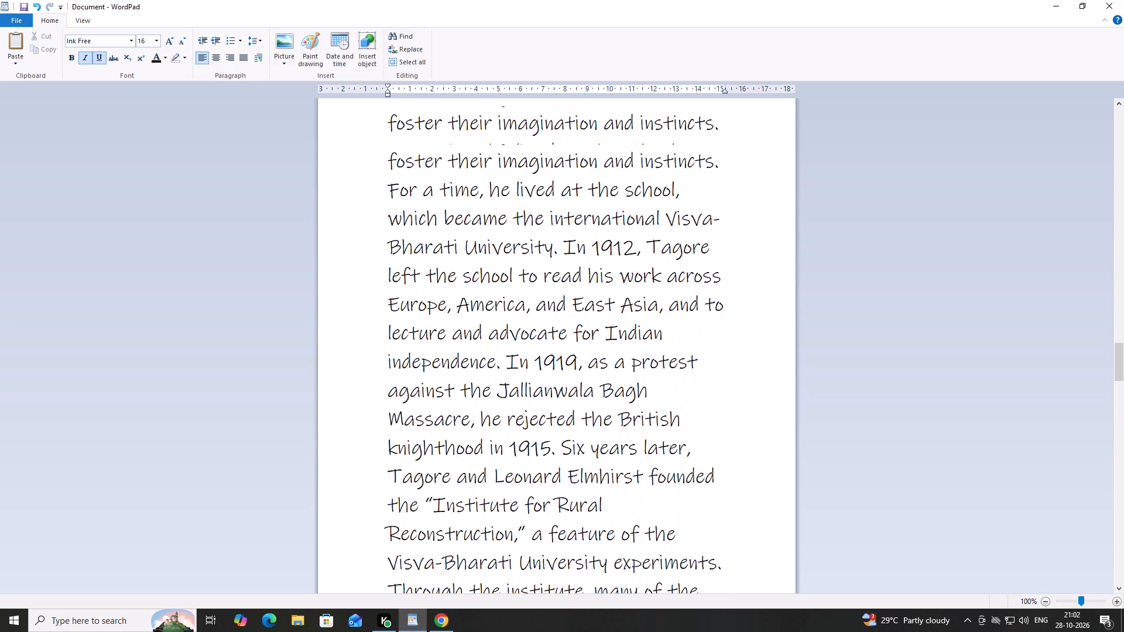
scroll(431, 222, up, 8)
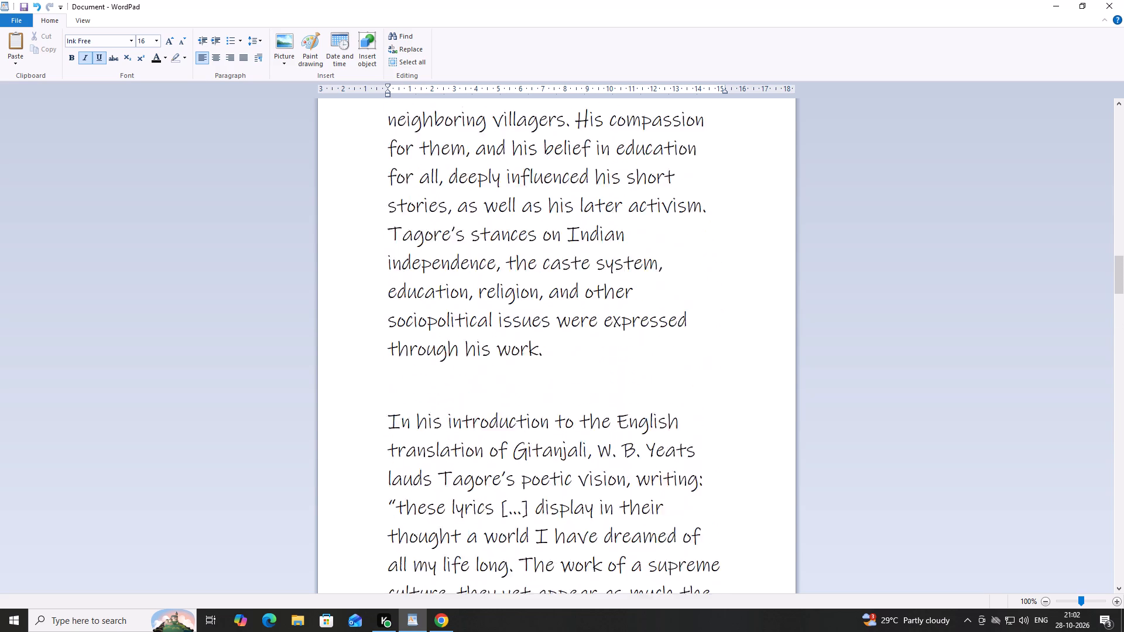
scroll(420, 219, up, 1)
Switch to Chrome and examine the Google results for "information about rabindranath tagore", trying to expand the AI Overview.
drag(443, 624, 439, 615)
click(457, 623)
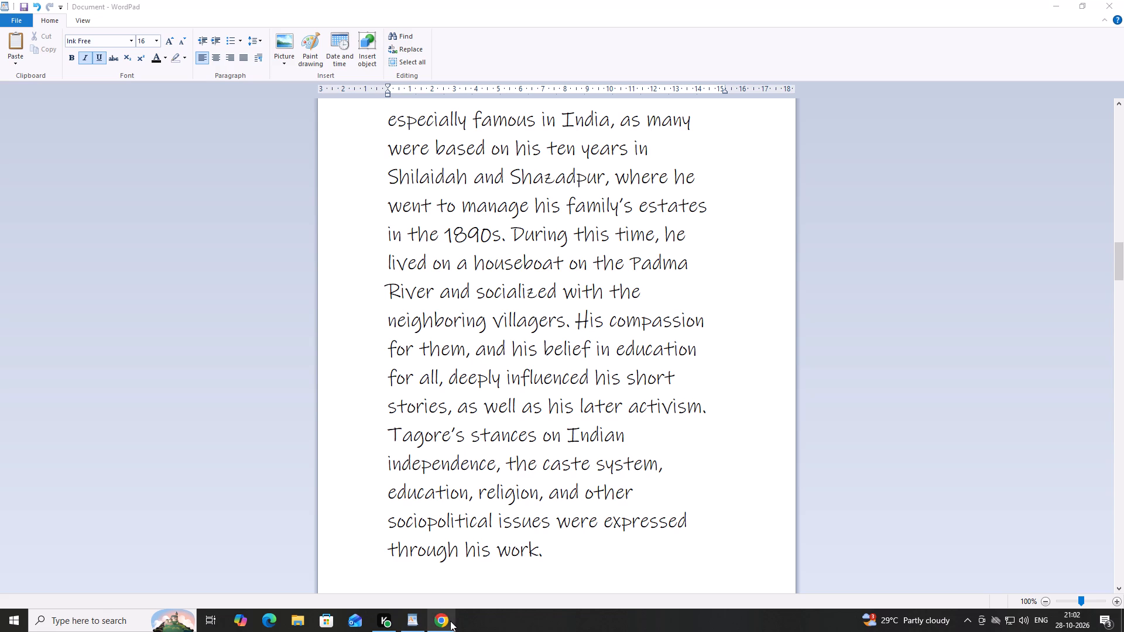
click(450, 620)
scroll(392, 373, up, 7)
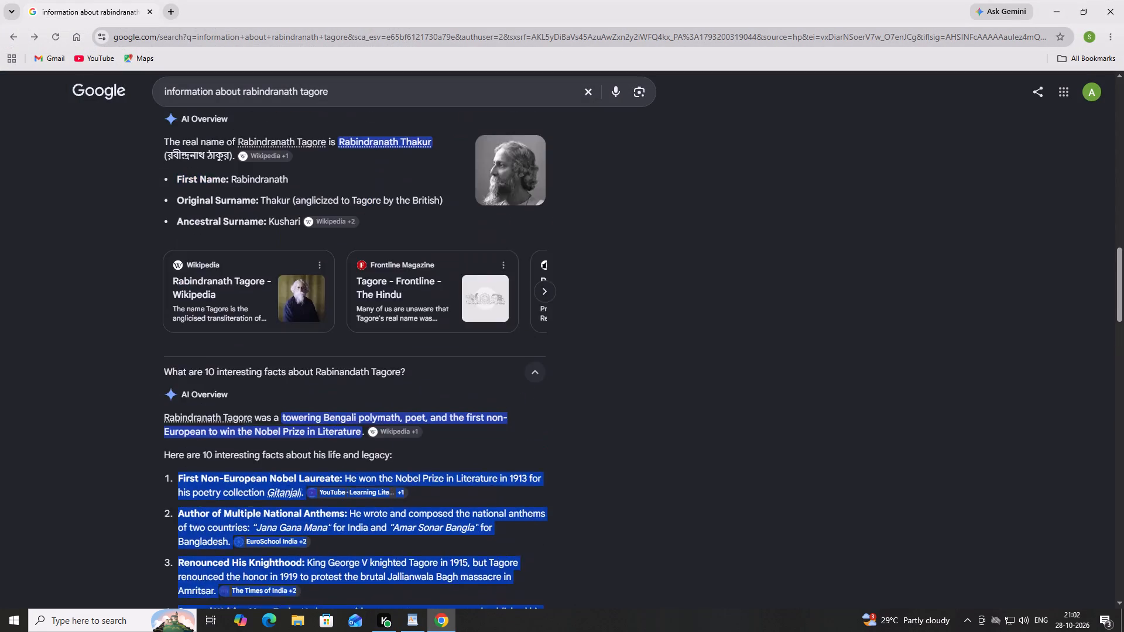
scroll(392, 373, up, 20)
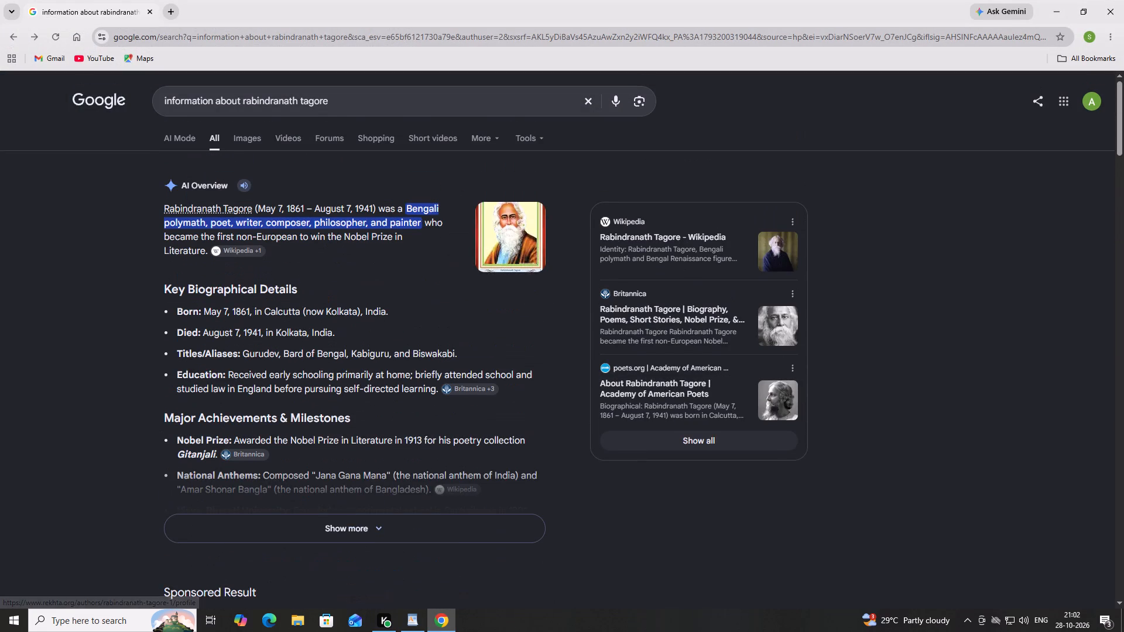
scroll(387, 359, up, 4)
scroll(387, 359, down, 5)
click(418, 241)
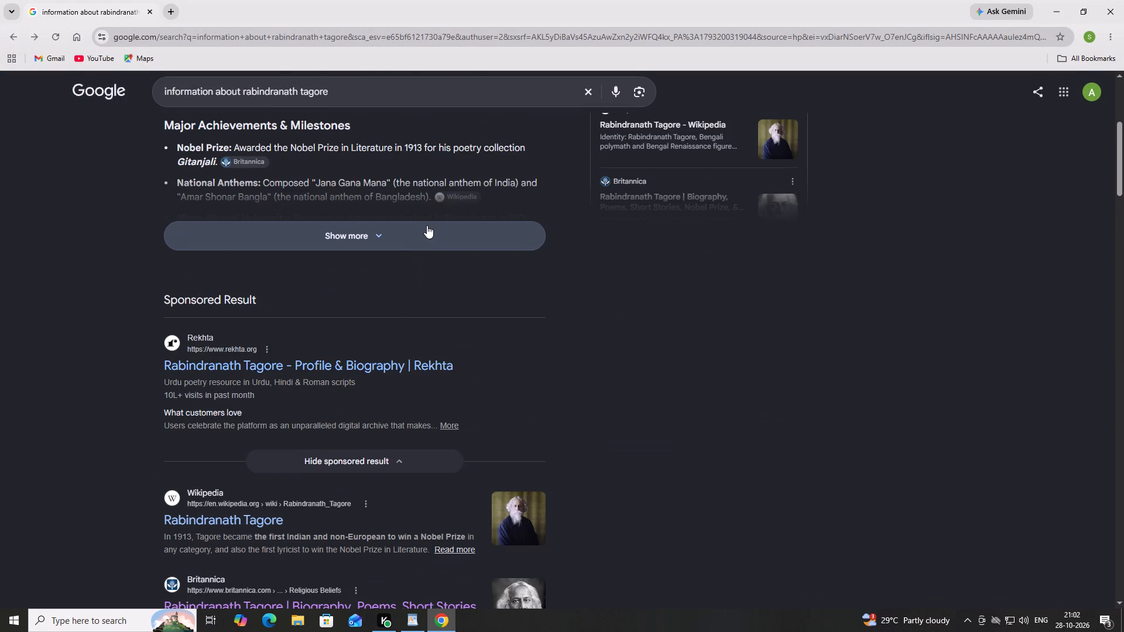
click(424, 230)
click(378, 241)
scroll(405, 376, down, 5)
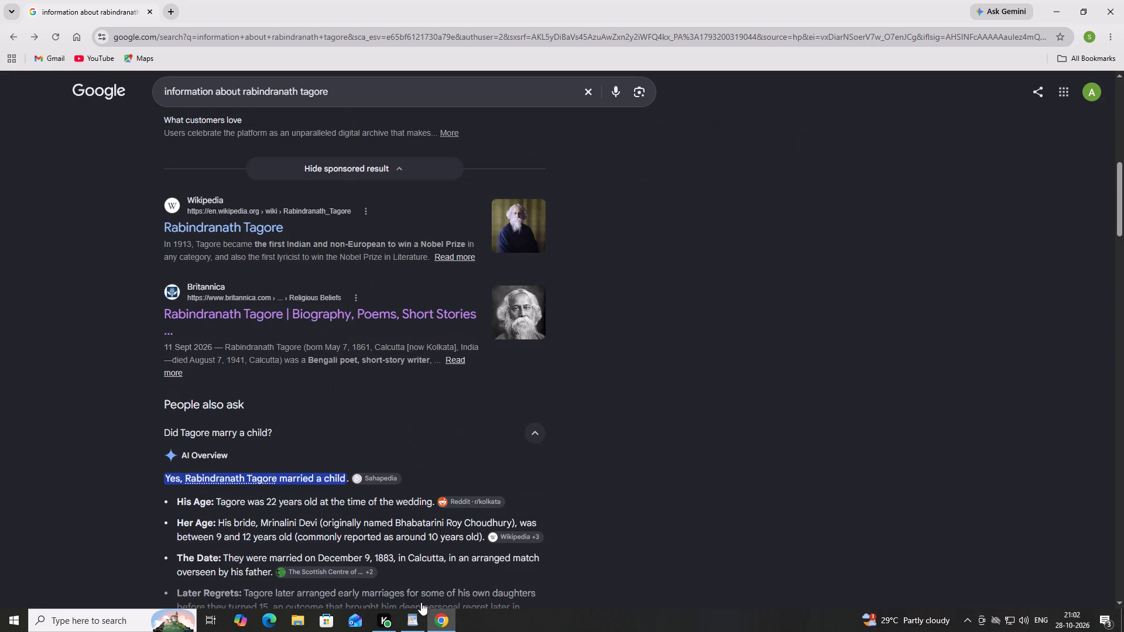